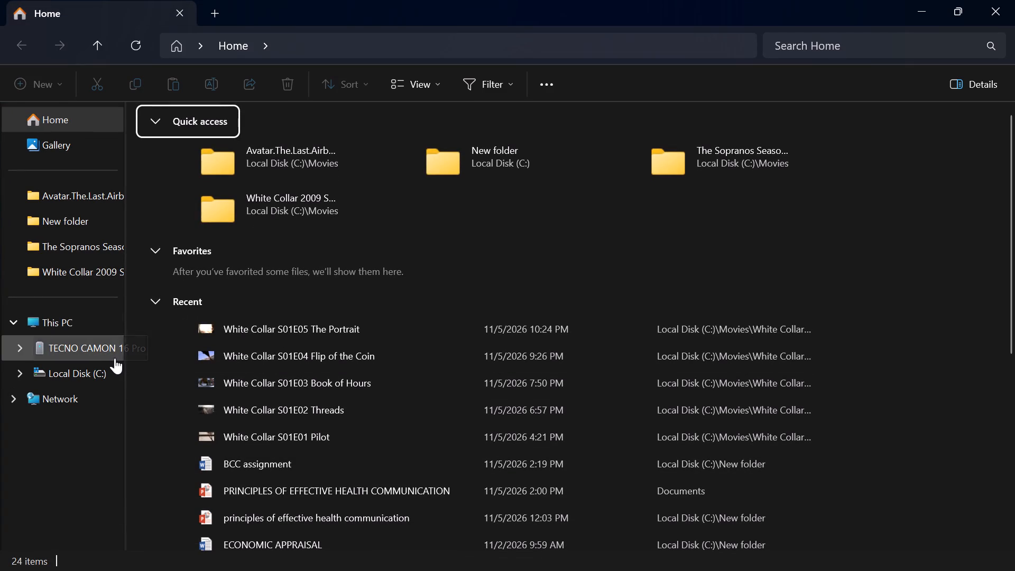
Open the WhatsApp Documents folder in the TECNO CAMON 16 Pro's internal shared storage, under Android/media/com.whatsapp/WhatsApp/Media.
left_click(113, 351)
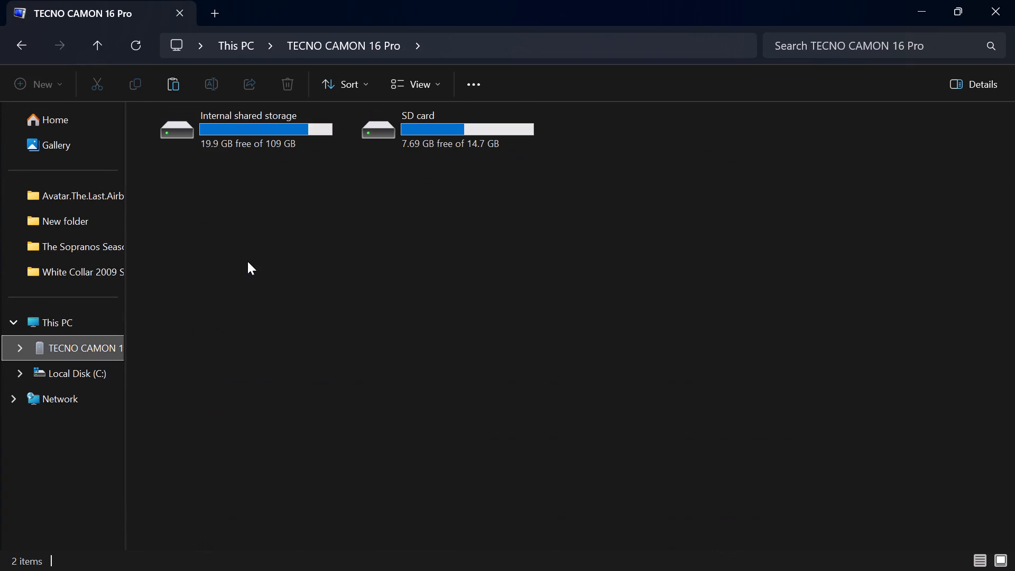
double_click(243, 148)
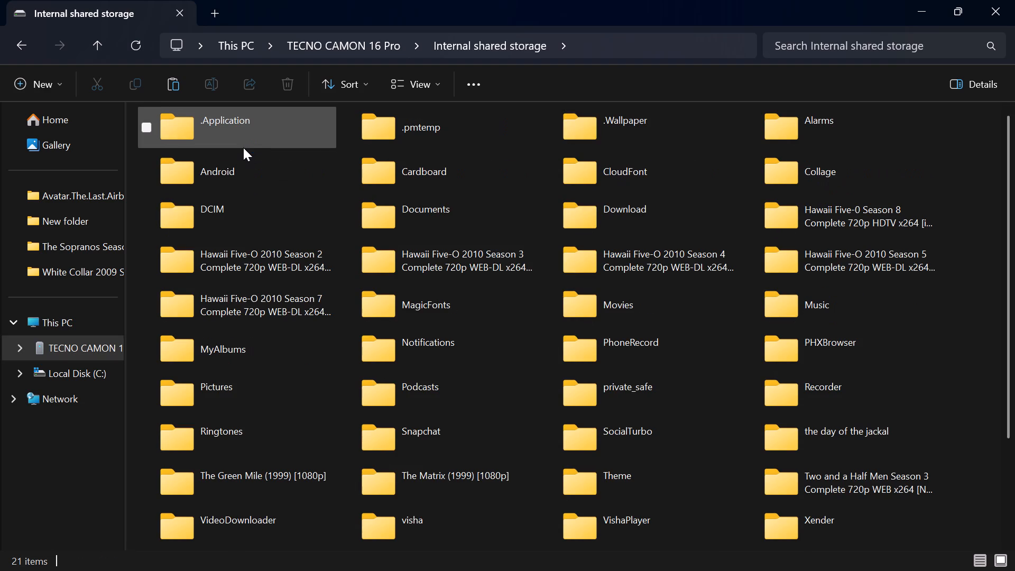
double_click(238, 168)
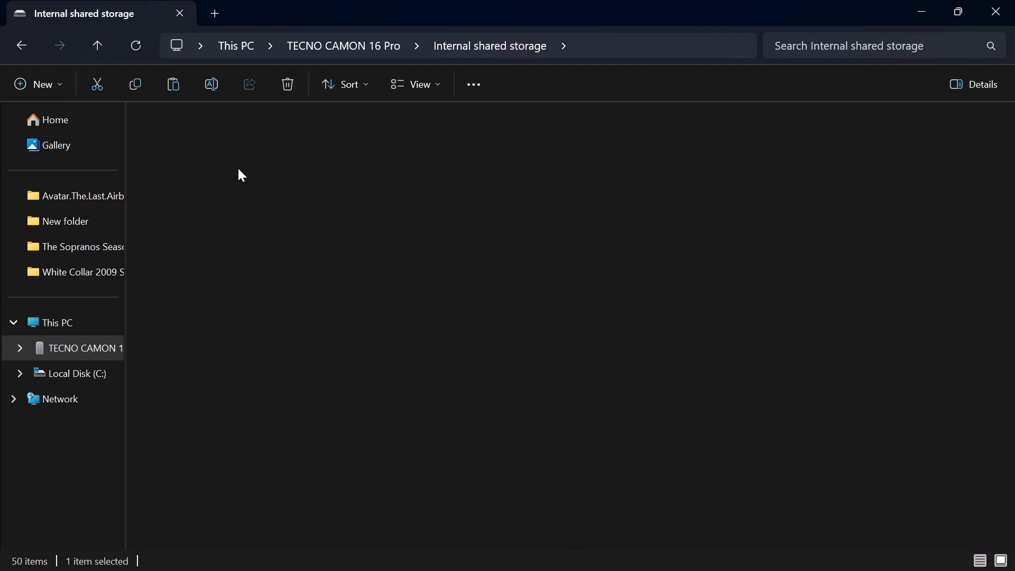
double_click(364, 125)
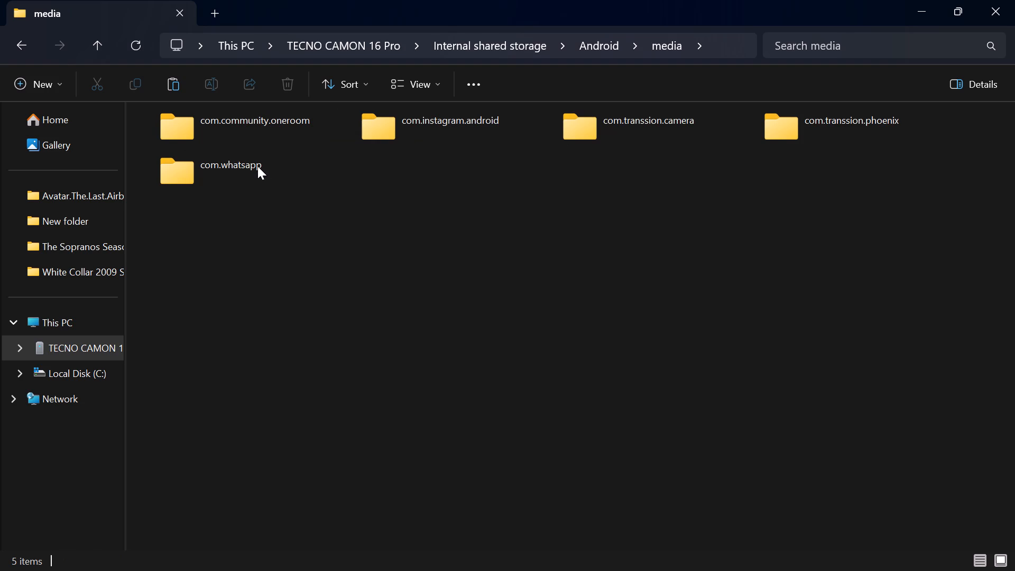
double_click(257, 166)
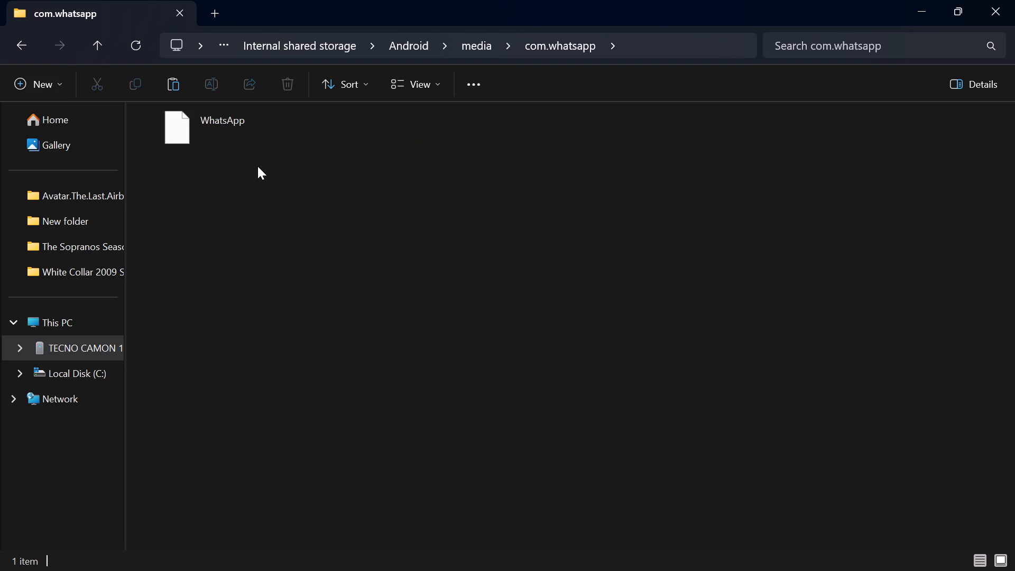
double_click(248, 136)
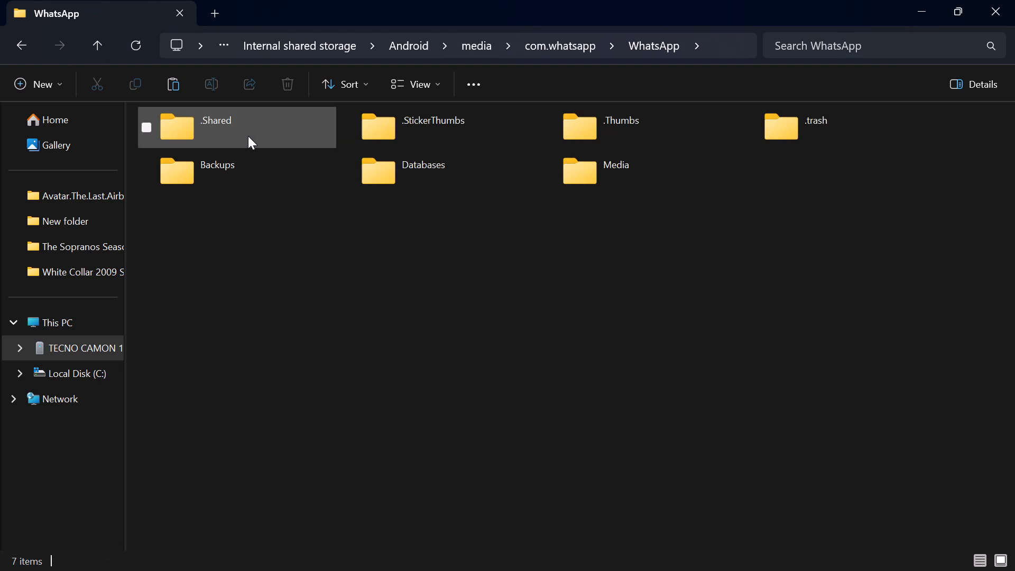
double_click(590, 154)
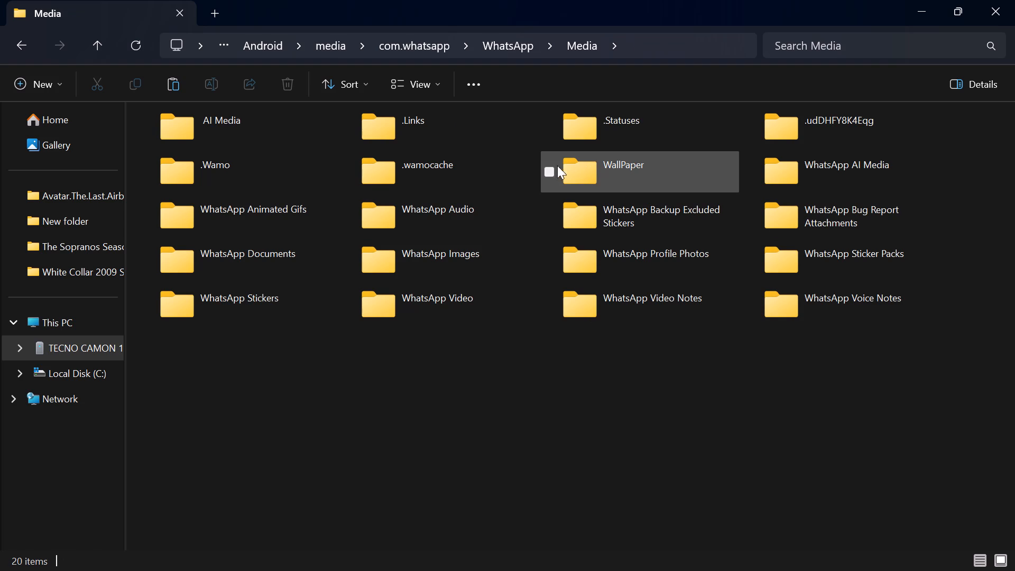
double_click(292, 263)
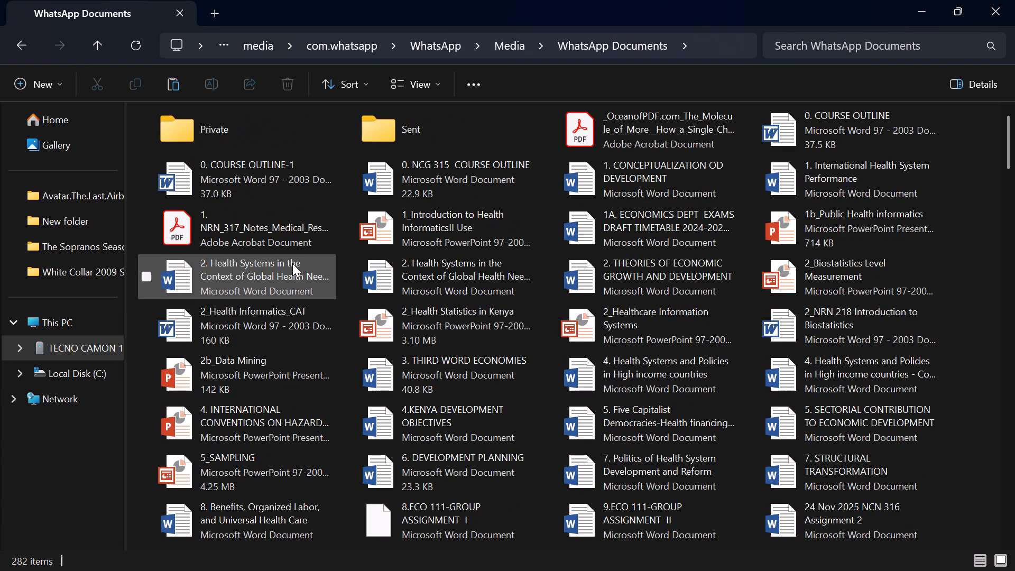
Search the WhatsApp Documents folder for "nur" and copy the Word document "nursing excel access lab manual".
left_click(808, 36)
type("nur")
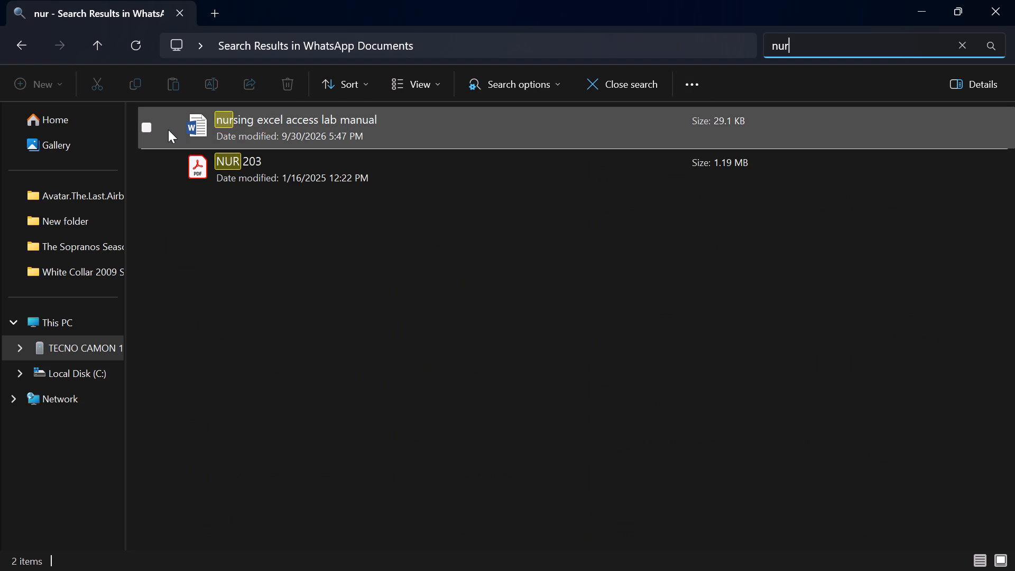
left_click(149, 130)
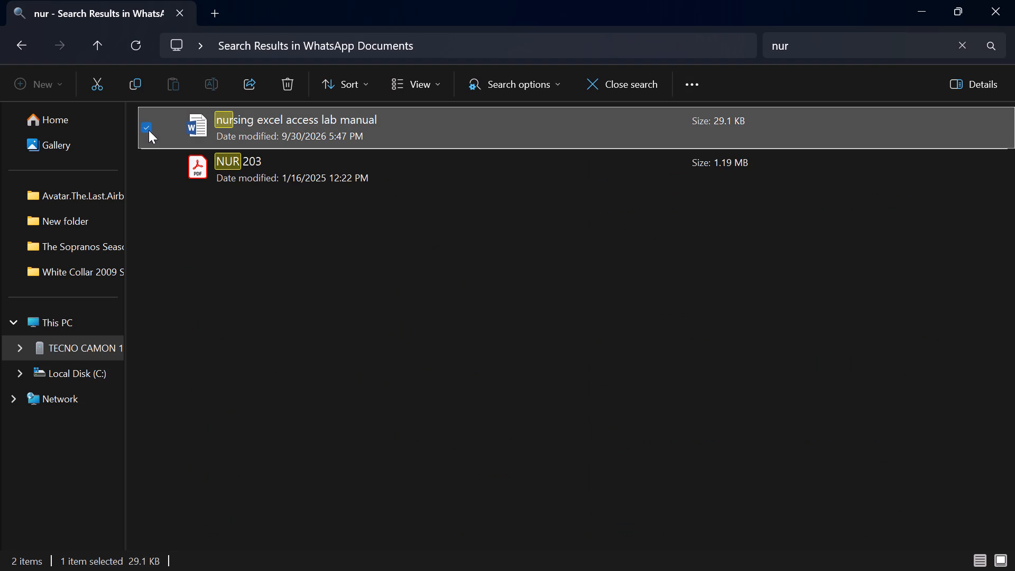
left_click(135, 80)
Go to This PC to find a destination for the copied lab manual.
left_click(68, 315)
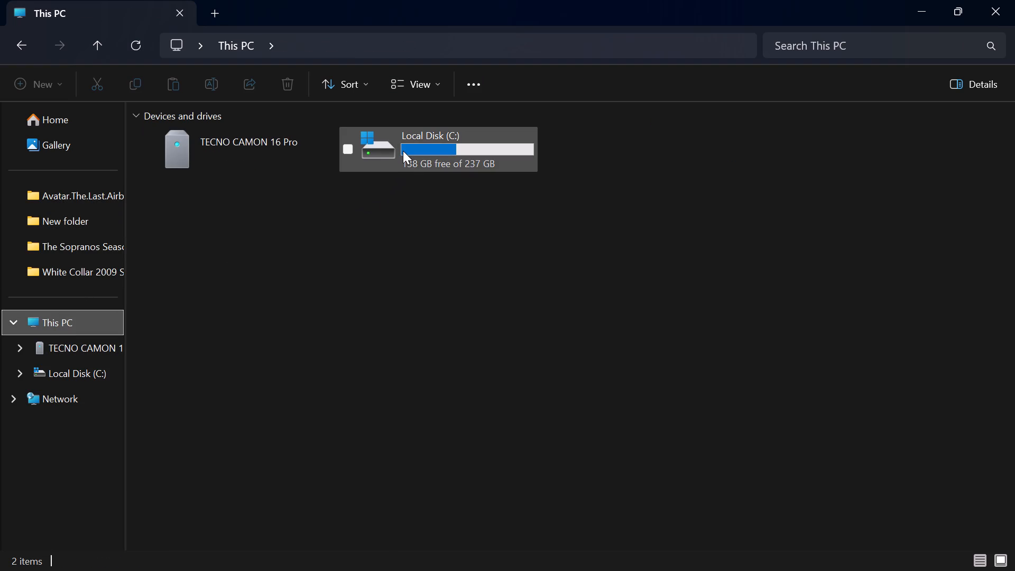
Paste the copied lab manual file into New folder on Local Disk (C:).
double_click(403, 151)
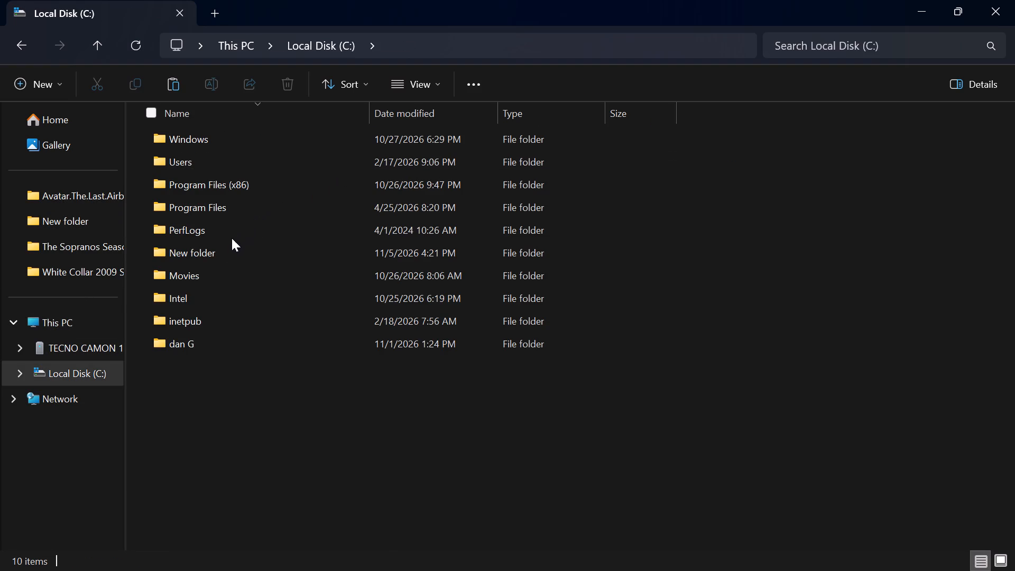
left_click(220, 242)
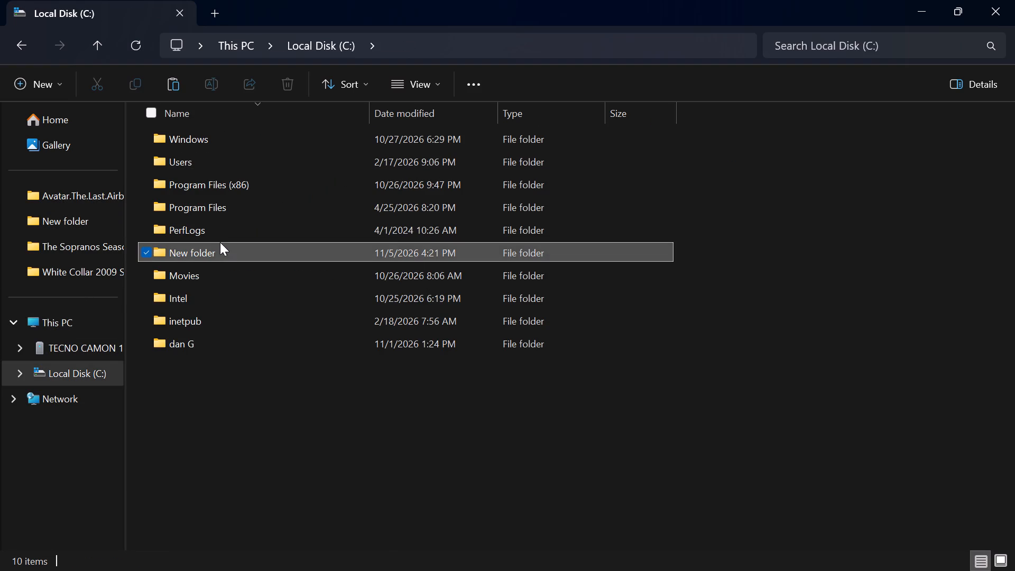
double_click(220, 242)
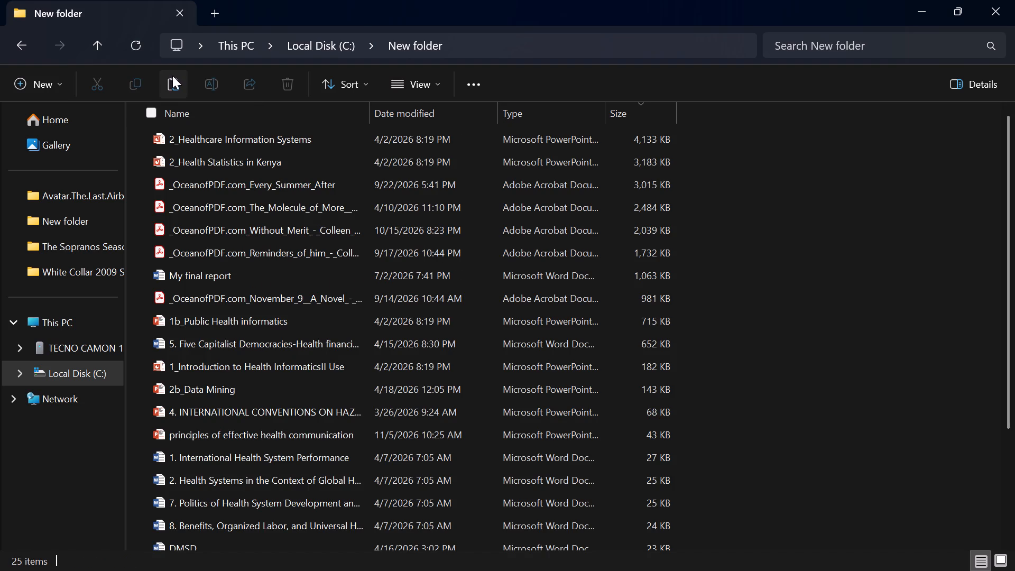
left_click(172, 77)
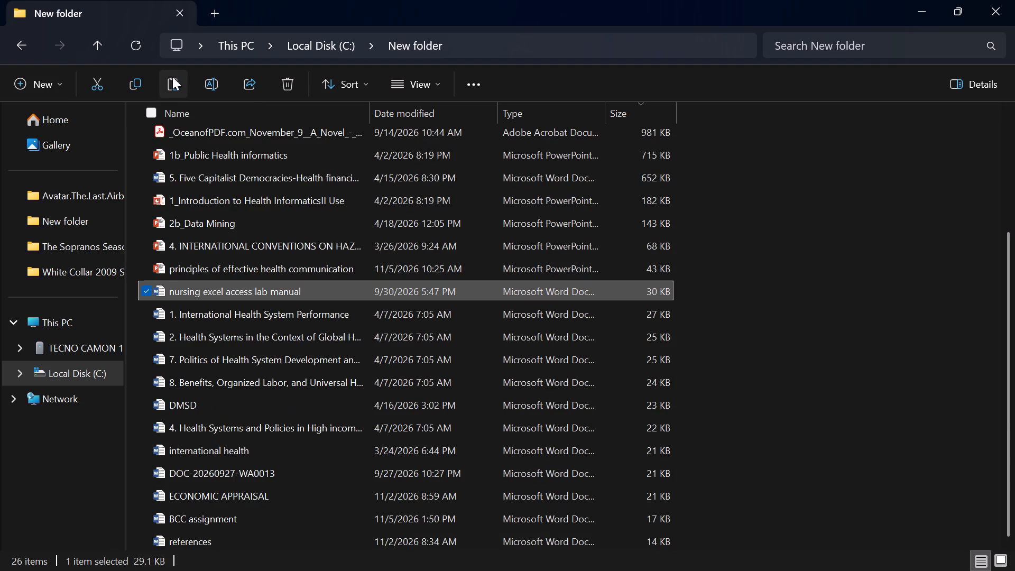
Open the Word document "nursing excel access lab manual".
double_click(185, 289)
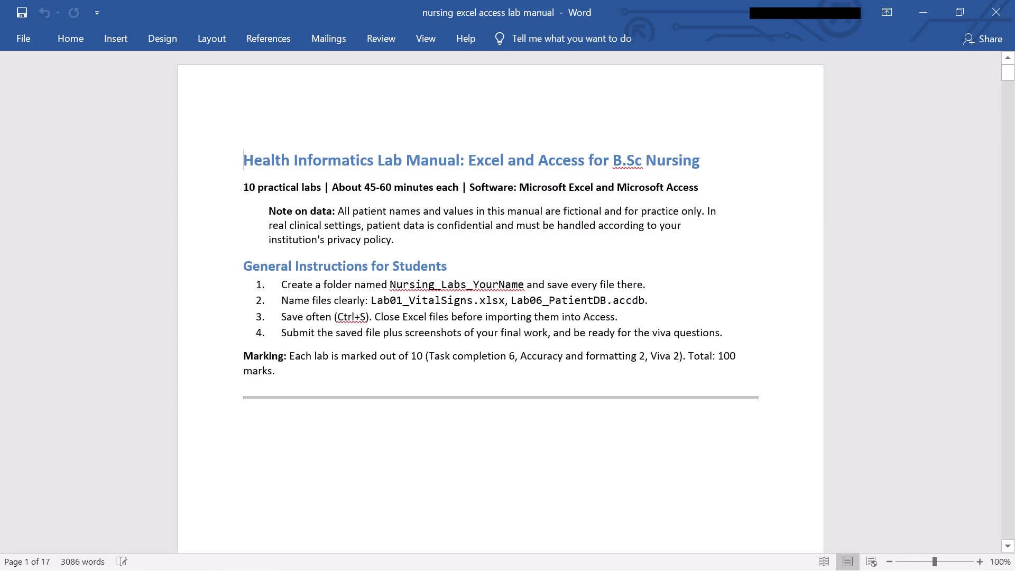
Read the manual from the general instructions through Lab 1: Patient Vital Signs Sheet, down to its viva questions.
key("Down")
key("Down")
key("Down")
key("Down")
key("Down")
key("Down")
key("Down")
key("Down")
key("Down")
key("Down")
key("Down")
key("Down")
key("Down")
key("Down")
key("Down")
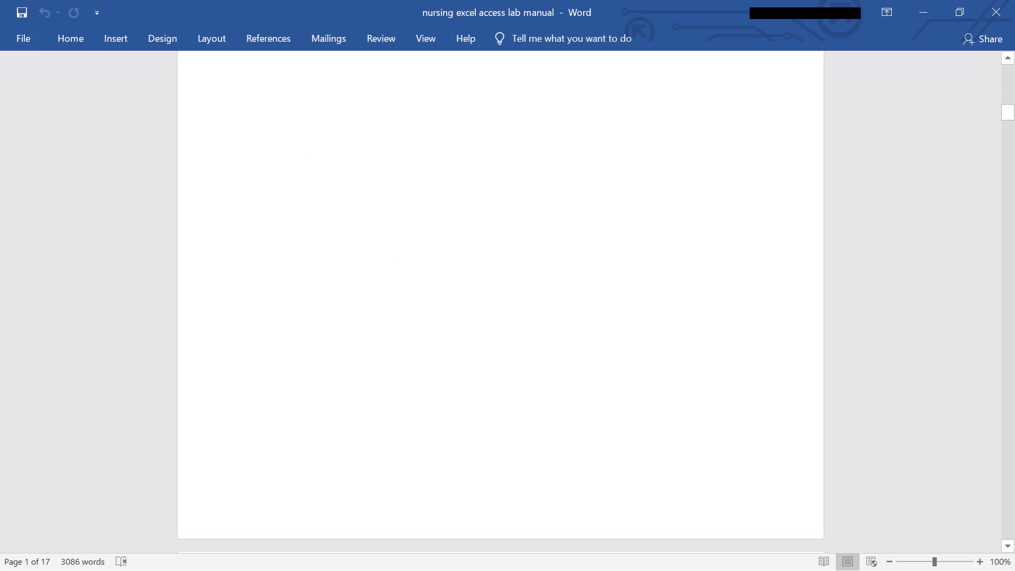
key("Down")
key("Down")
key("Down")
key("Down")
key("Down")
key("Down")
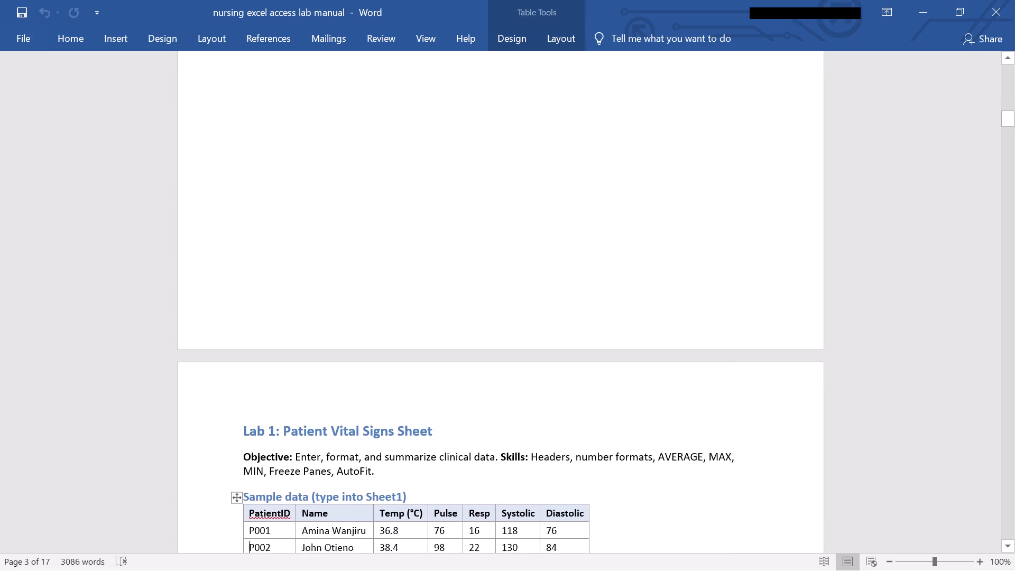
key("Down")
key("Down")
key("Down")
key("Down")
key("Down")
key("Down")
key("Down")
key("Down")
key("Down")
key("Down")
key("Down")
key("Down")
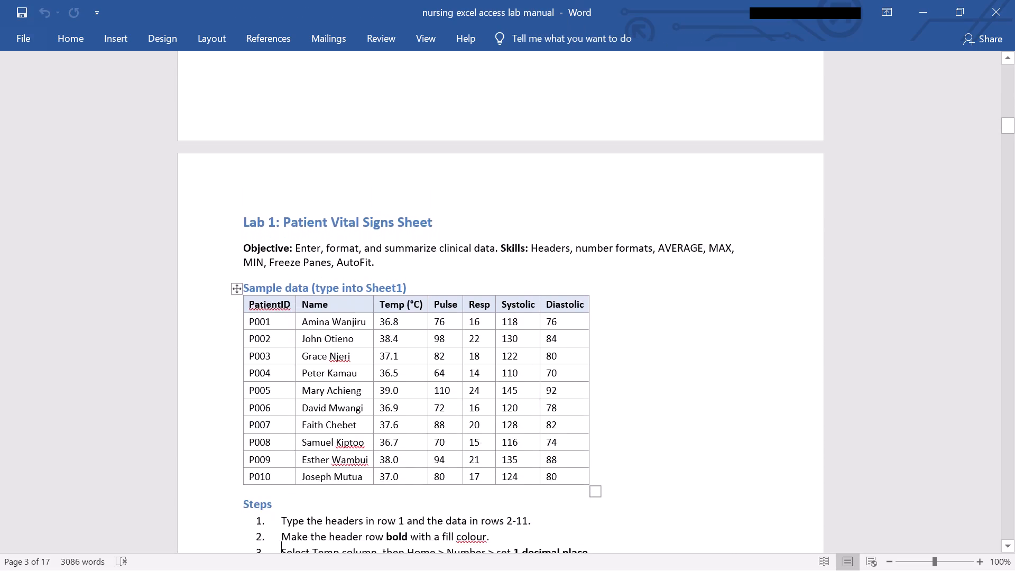
key("Down")
key("Down")
key("Down")
key("Down")
key("Down")
key("Down")
key("Down")
key("Down")
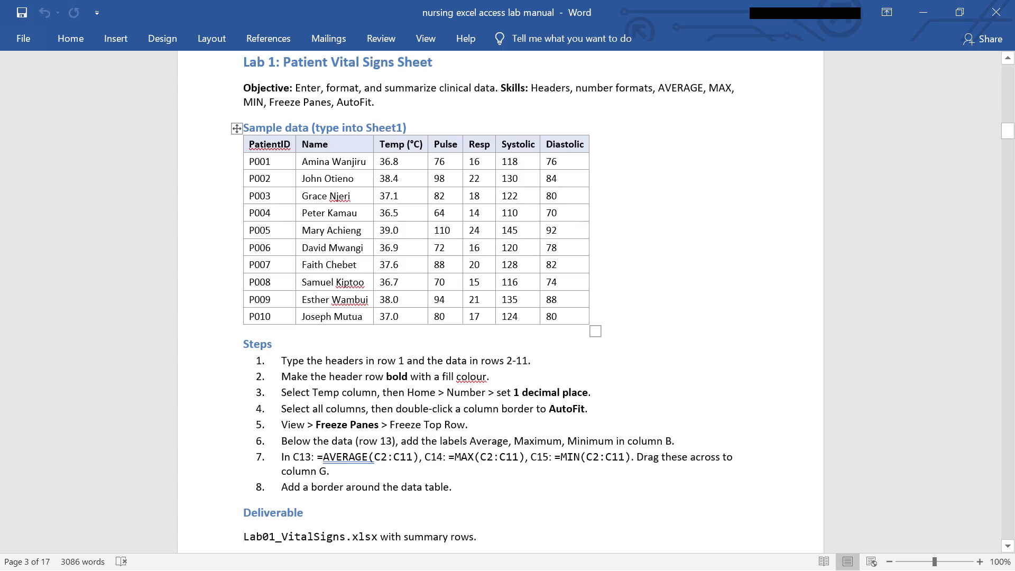
key("Down")
key("Down")
key("Down")
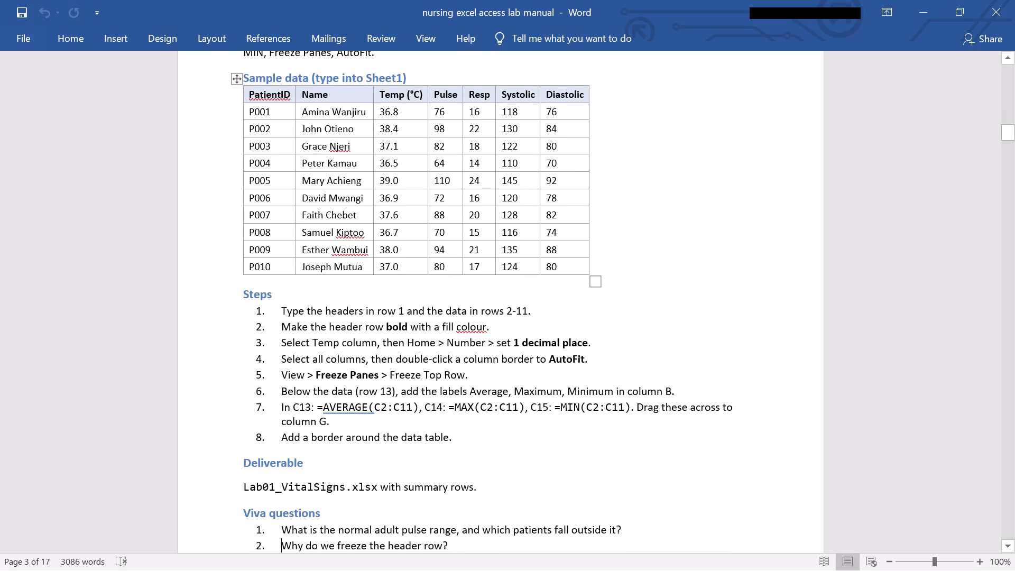
key("Down")
Review Lab 1 again from the viva questions back up through the steps and sample data to the objective.
key("Up")
key("Up")
key("Up")
key("Up")
key("Up")
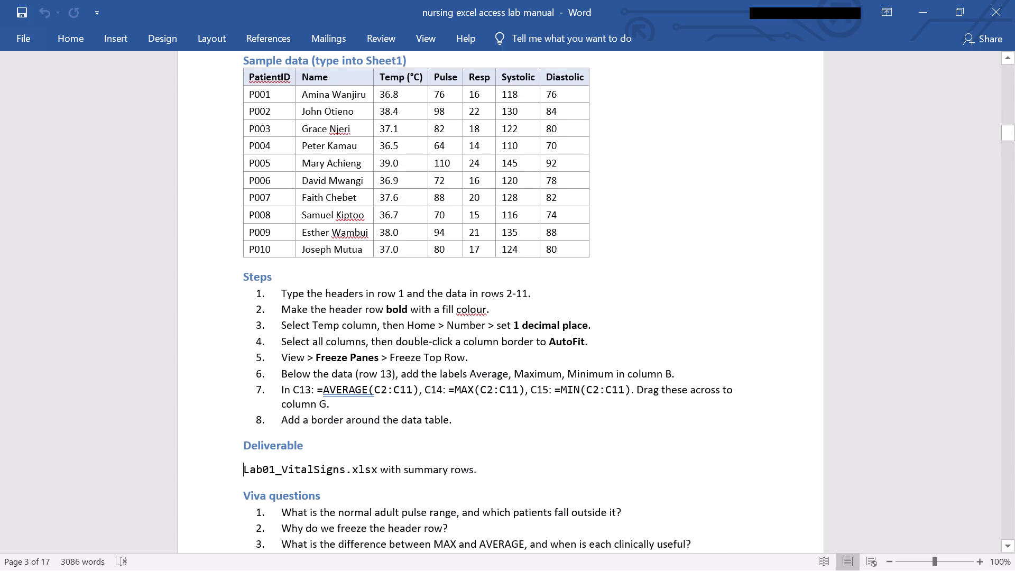
key("Up")
key("Up")
key("Up")
key("Up")
key("Up")
key("Up")
key("Up")
key("Up")
key("Up")
key("Up")
key("Up")
key("Up")
key("Up")
key("Up")
key("Up")
key("Up")
key("Up")
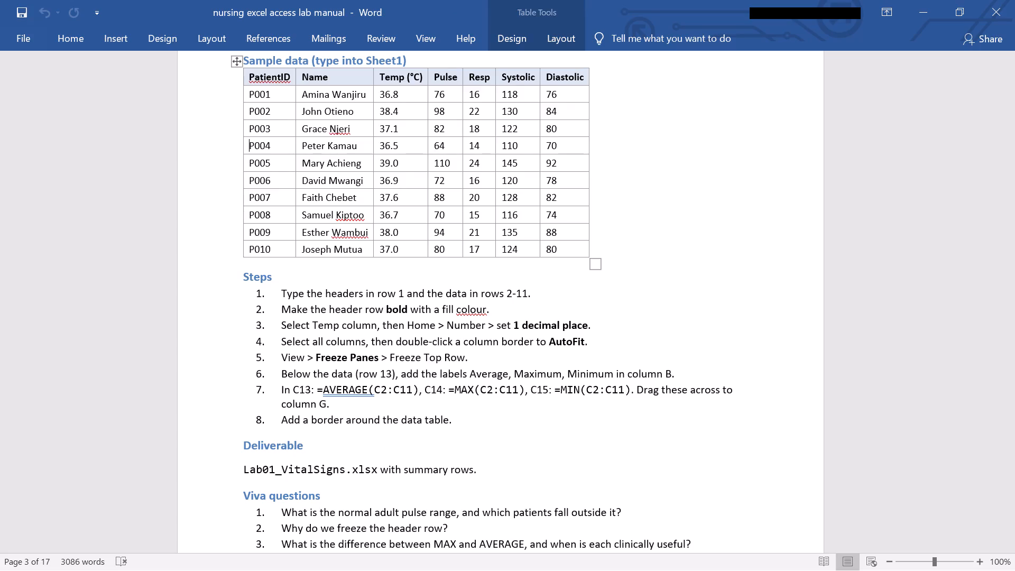
key("Up")
key("Up")
key("Up")
key("Up")
key("Up")
key("Up")
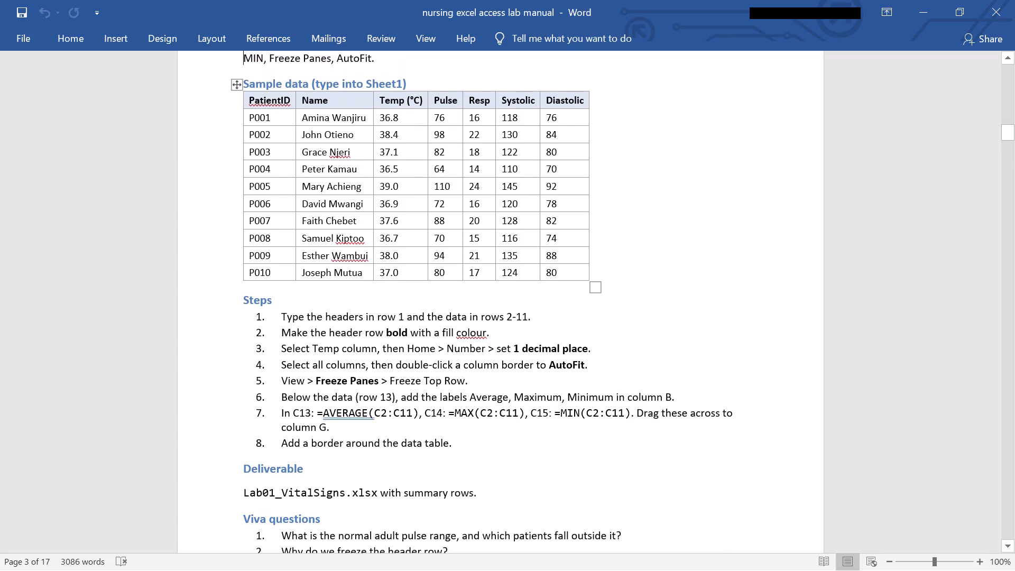
key("Up")
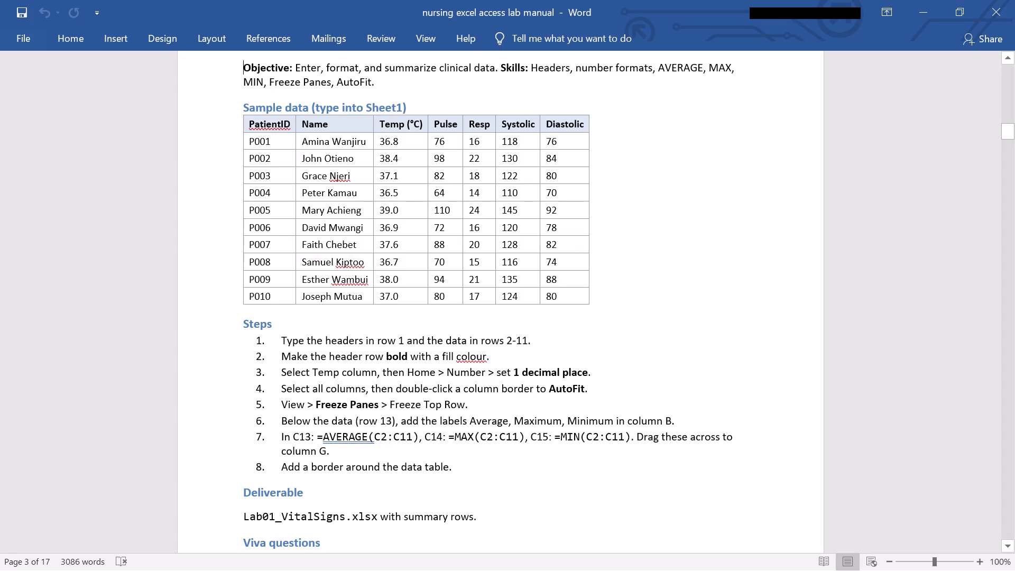
scroll(259, 200, "up", 1)
scroll(264, 353, "up", 2)
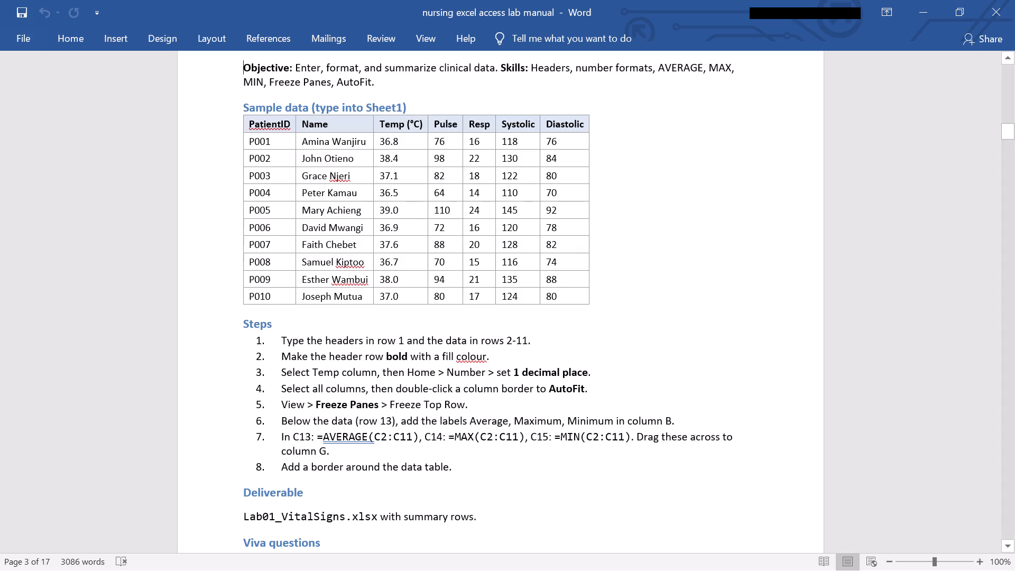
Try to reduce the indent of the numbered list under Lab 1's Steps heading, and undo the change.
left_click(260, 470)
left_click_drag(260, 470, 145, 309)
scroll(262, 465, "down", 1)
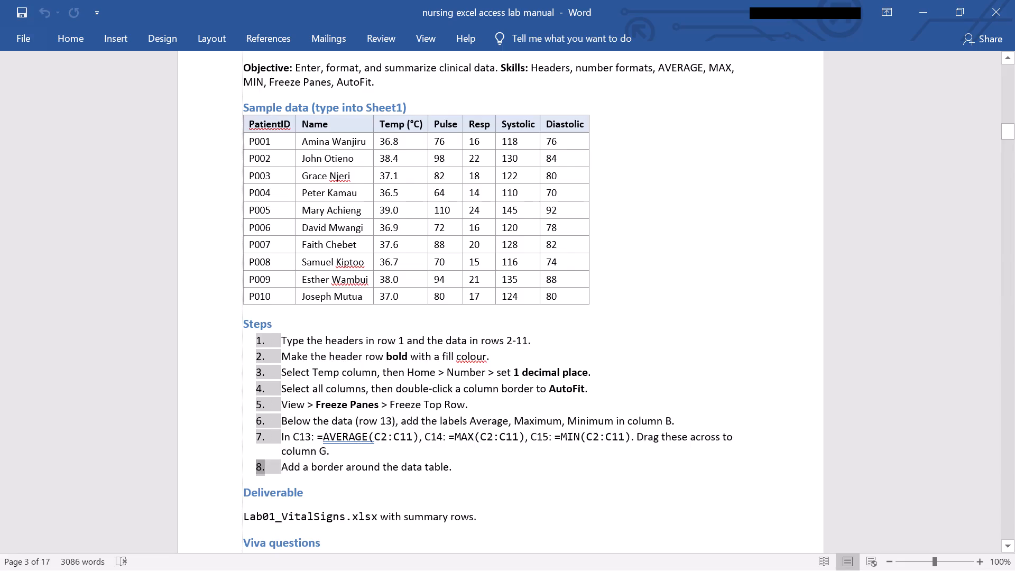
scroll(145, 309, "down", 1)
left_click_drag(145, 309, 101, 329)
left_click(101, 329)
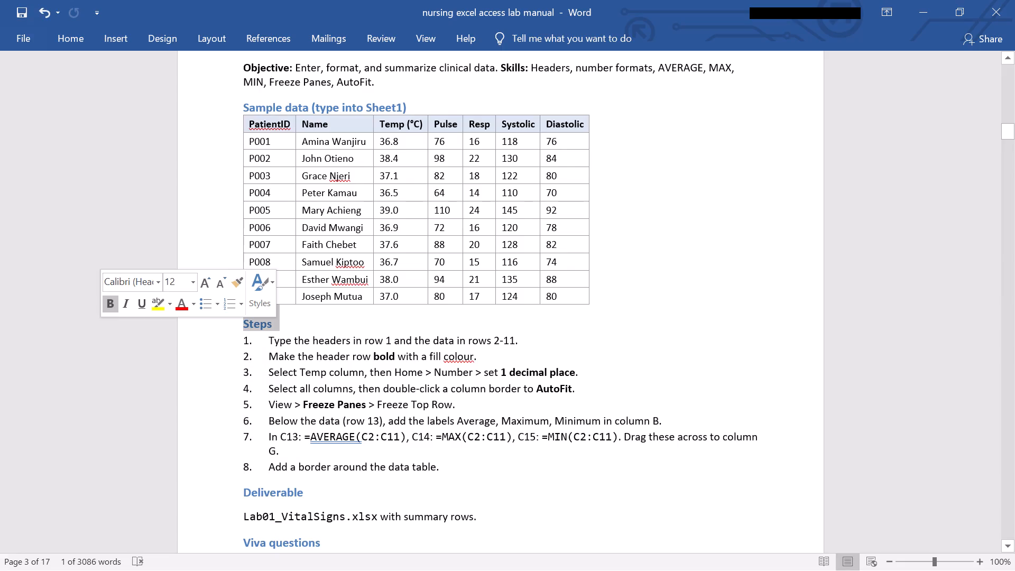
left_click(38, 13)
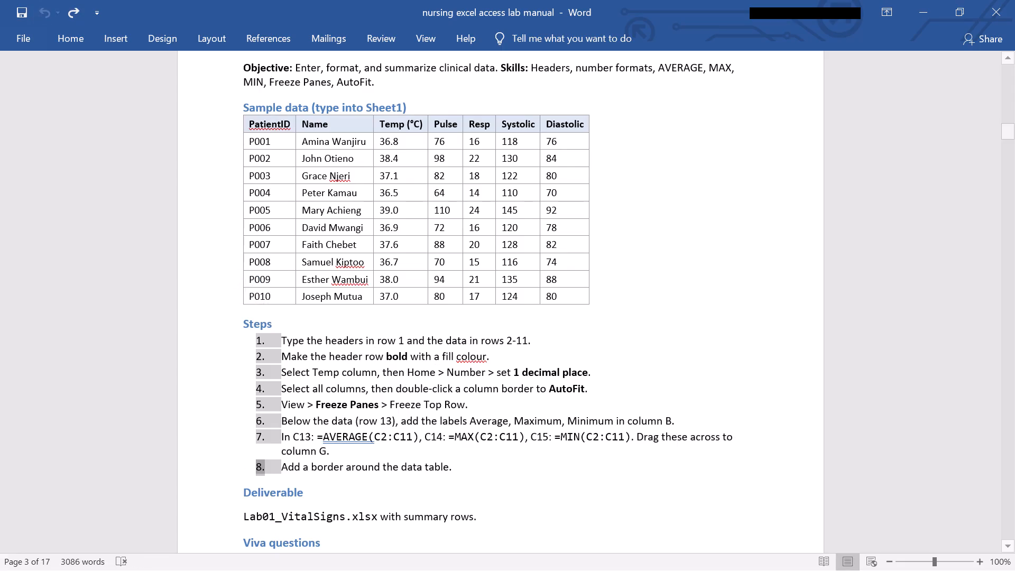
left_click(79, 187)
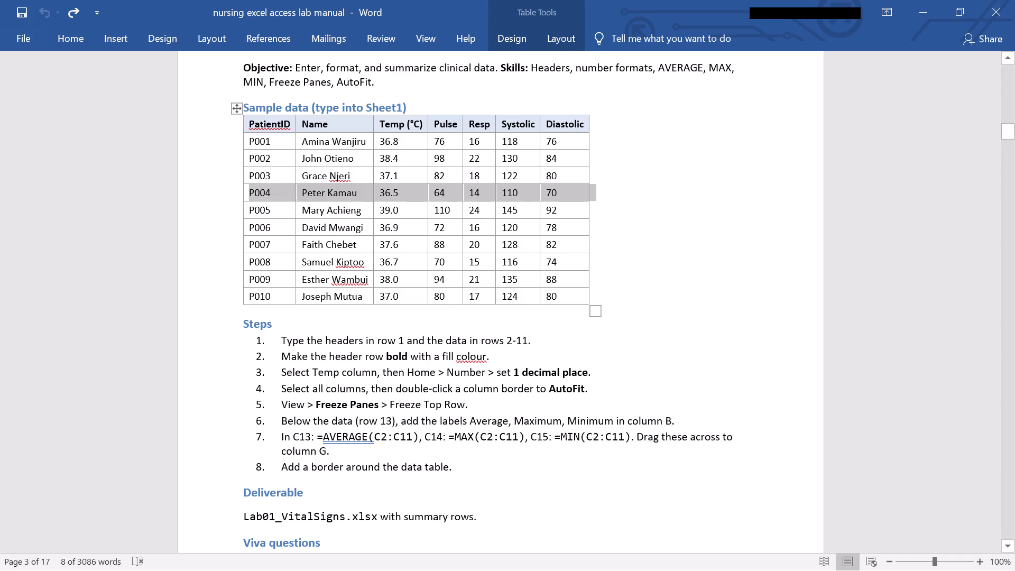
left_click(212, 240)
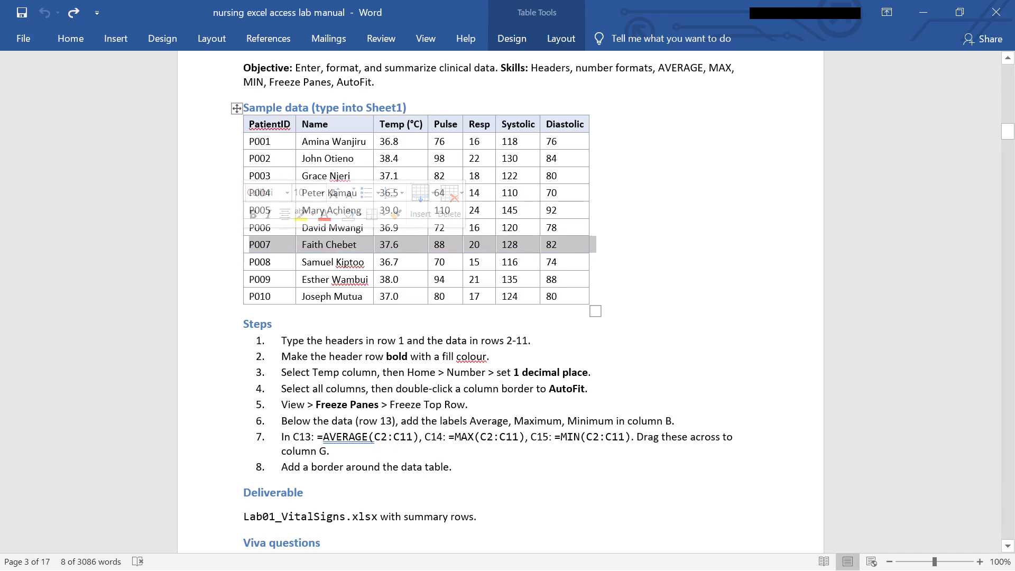
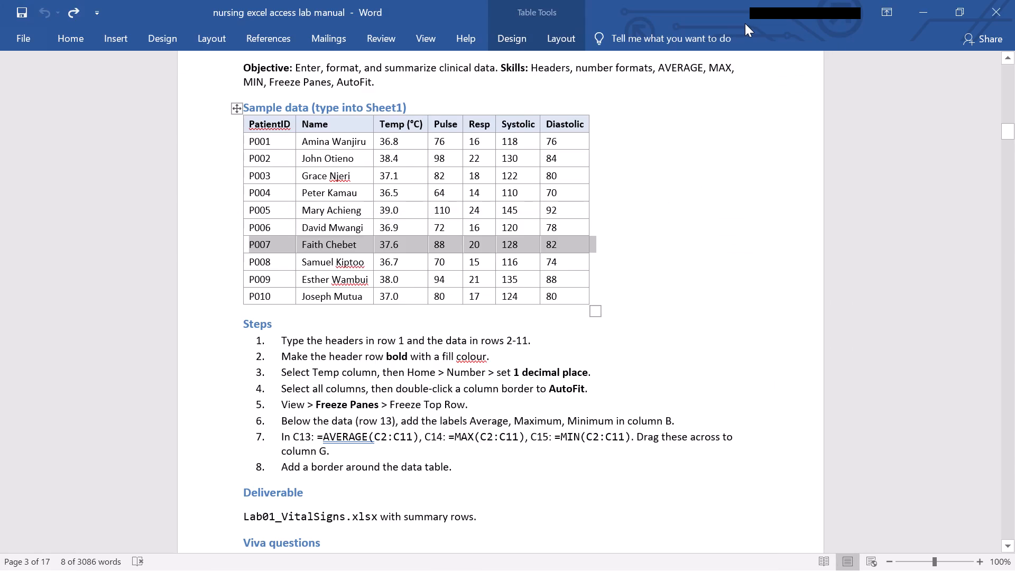
key("Up")
key("Up")
key("Up")
key("Up")
key("Up")
key("Up")
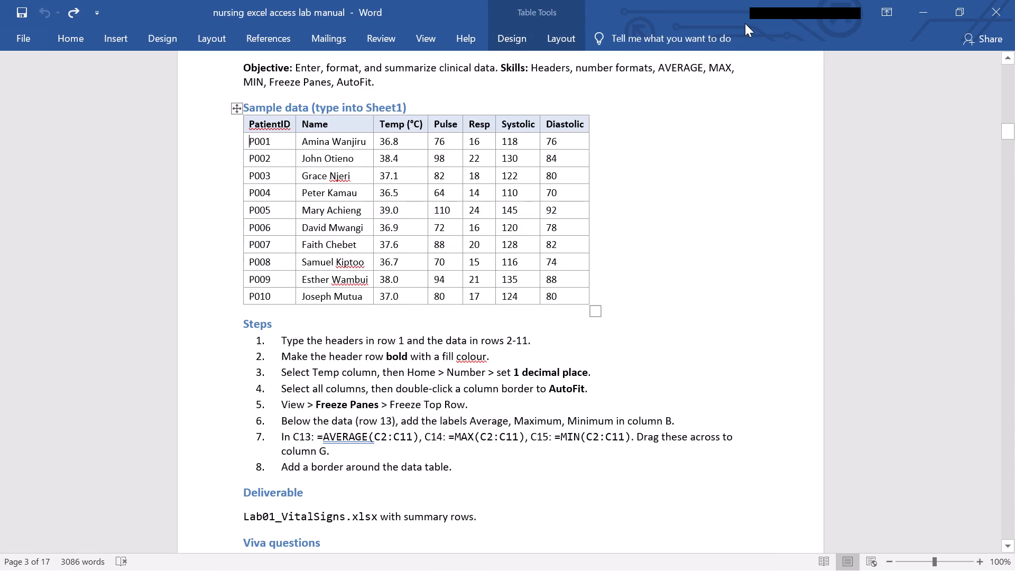
key("Up")
key("Up")
key("Up")
key("Up")
key("Up")
key("Up")
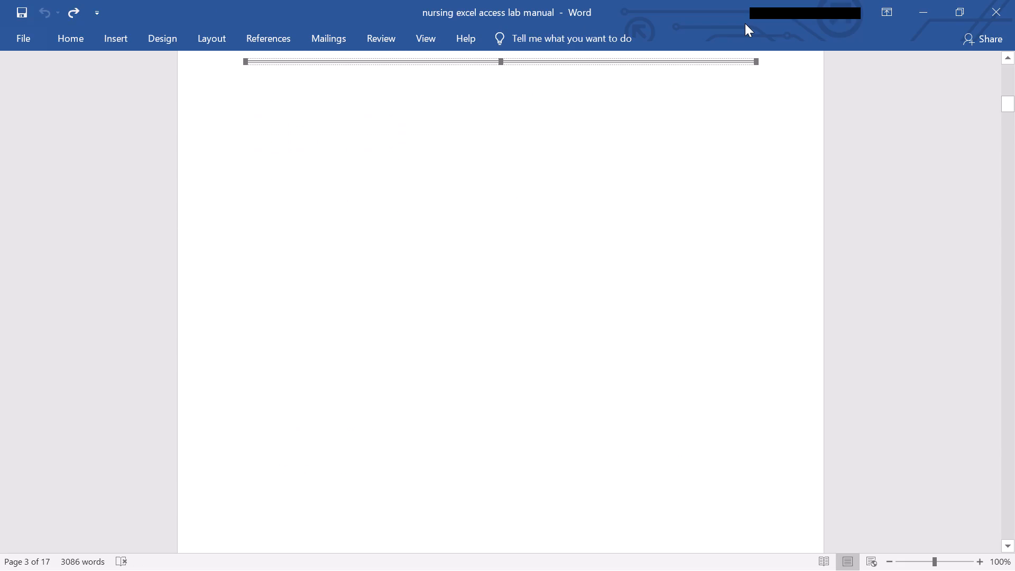
key("Up")
key("Up")
key("Up")
key("Up")
key("Up")
key("Up")
key("Up")
key("Up")
key("Up")
key("Up")
key("Up")
key("Up")
key("Up")
key("Up")
key("Up")
key("Up")
key("Up")
key("Up")
key("Up")
key("Up")
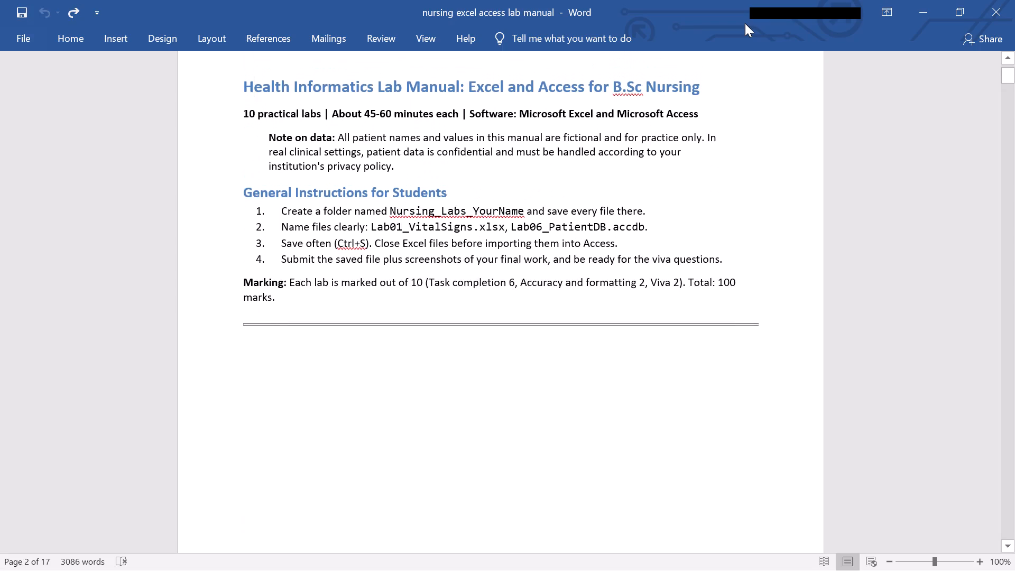
Read the manual again from the general instructions down to Lab 1's sample data table and steps.
key("Down")
key("Down")
key("Down")
key("Down")
key("Down")
key("Down")
key("Down")
key("Down")
key("Down")
key("Down")
key("Down")
key("Down")
key("Down")
key("Down")
key("Down")
key("Down")
key("Down")
key("Down")
key("Down")
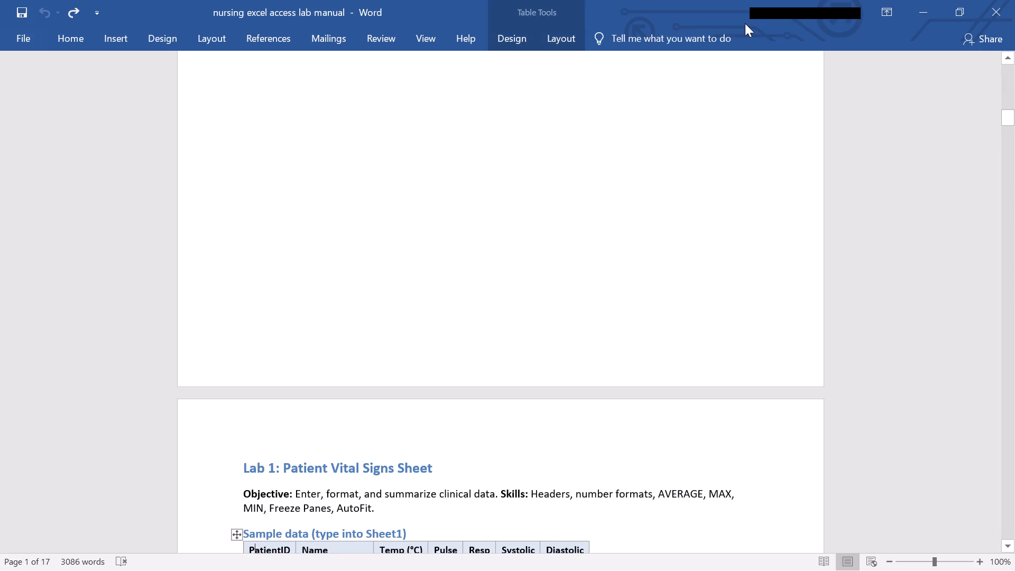
key("Down")
key("Down")
key("Down")
key("Down")
key("Down")
key("Down")
key("Down")
key("Down")
key("Down")
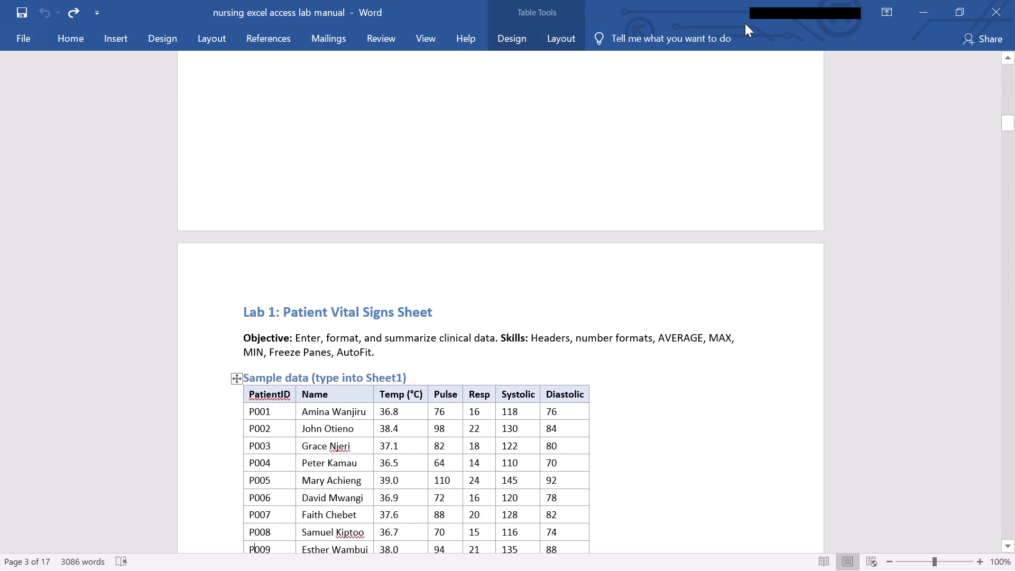
key("Down")
key("Down")
key("Down")
key("Down")
key("Down")
key("Down")
key("Down")
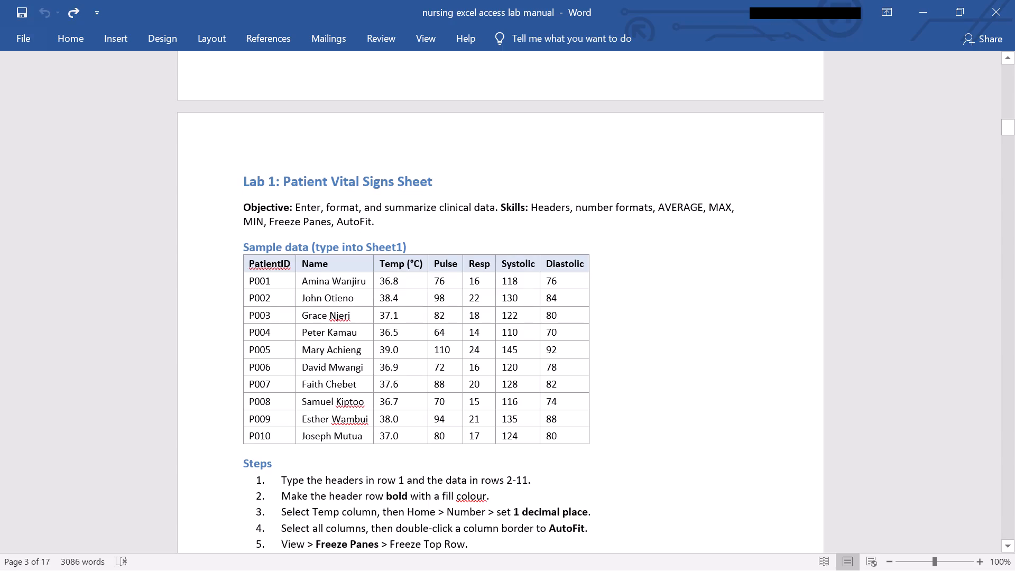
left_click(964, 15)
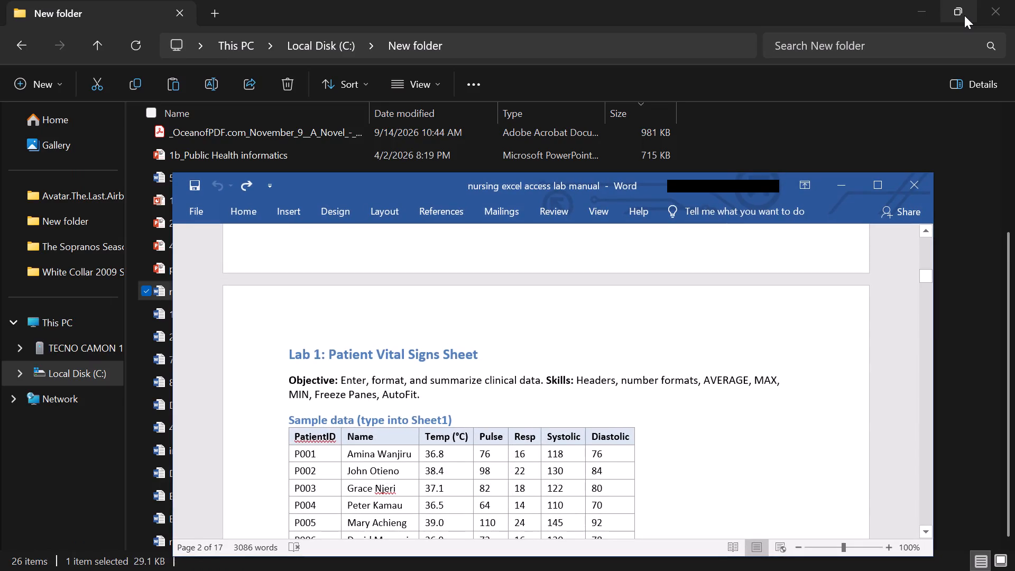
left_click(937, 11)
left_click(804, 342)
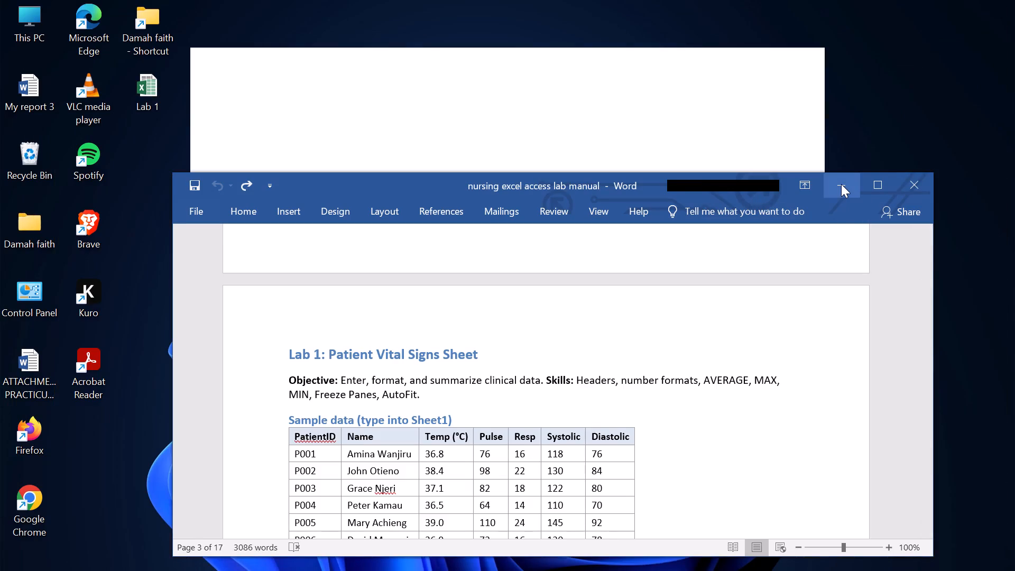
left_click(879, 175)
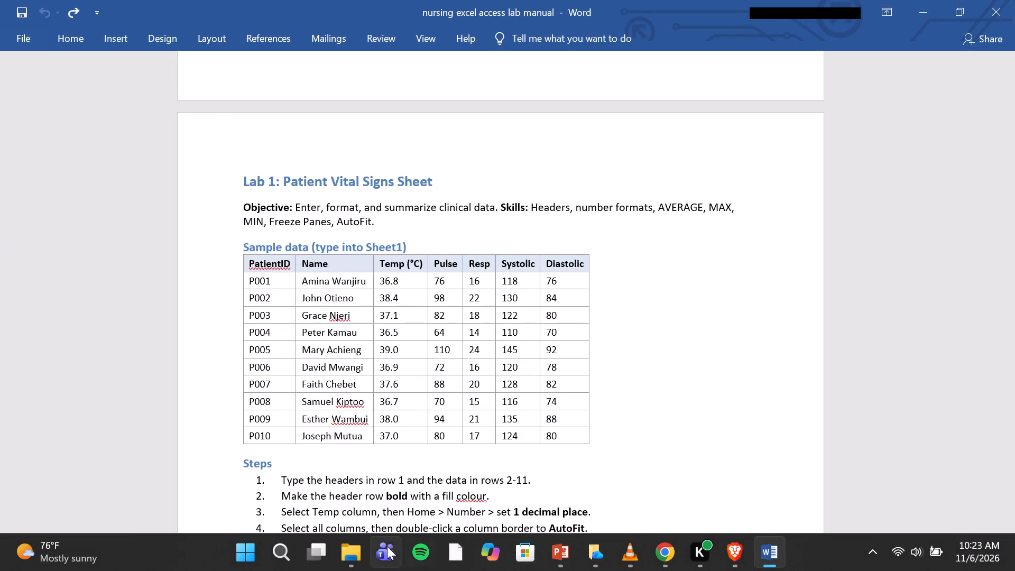
Open Excel and create a blank workbook.
left_click(245, 561)
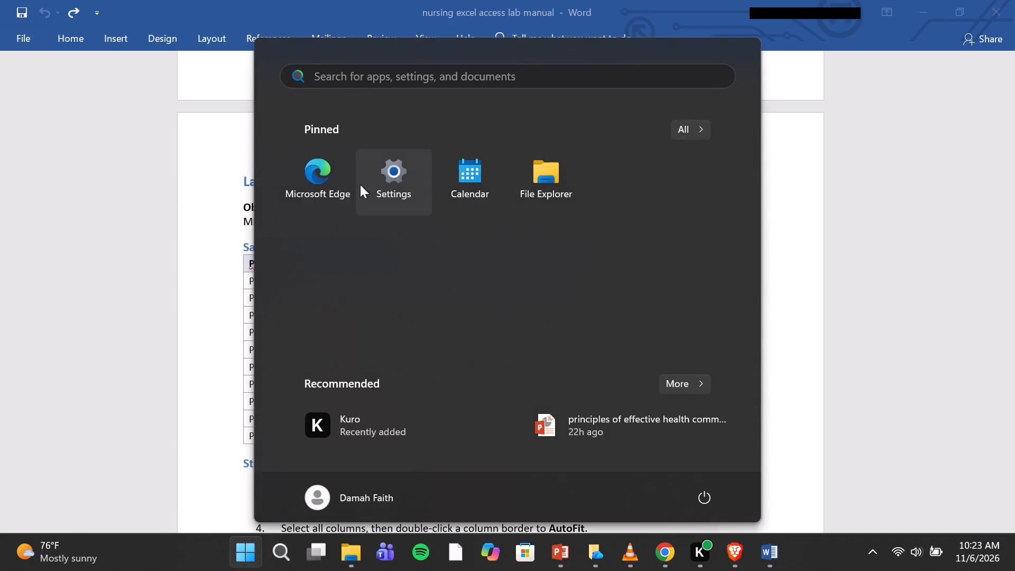
left_click(342, 77)
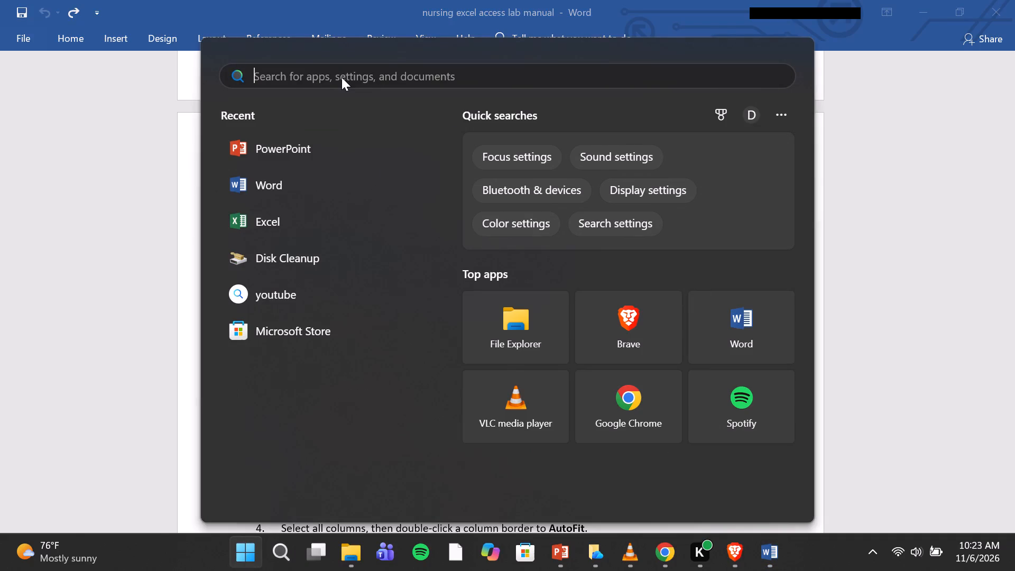
left_click(305, 221)
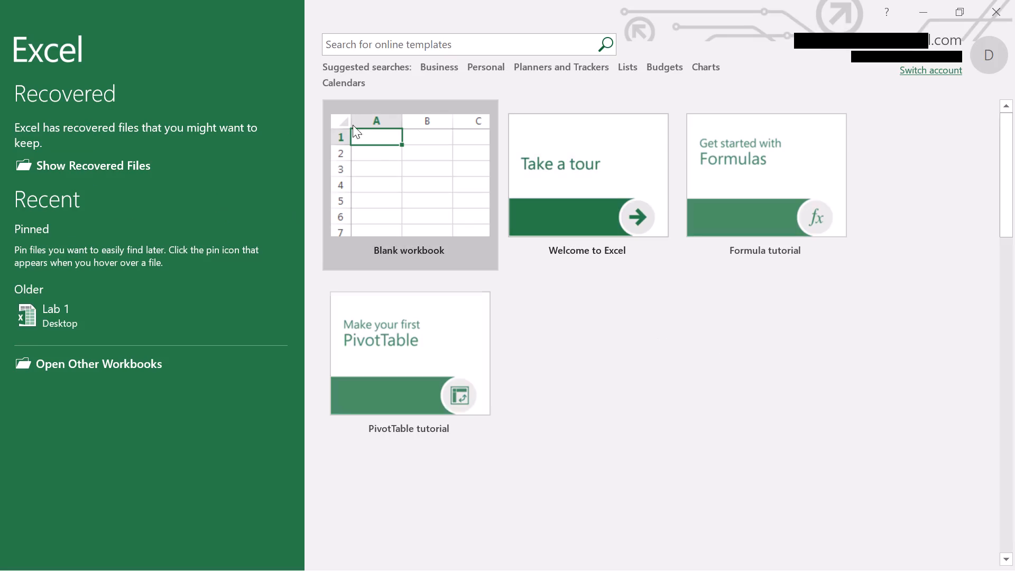
left_click(389, 159)
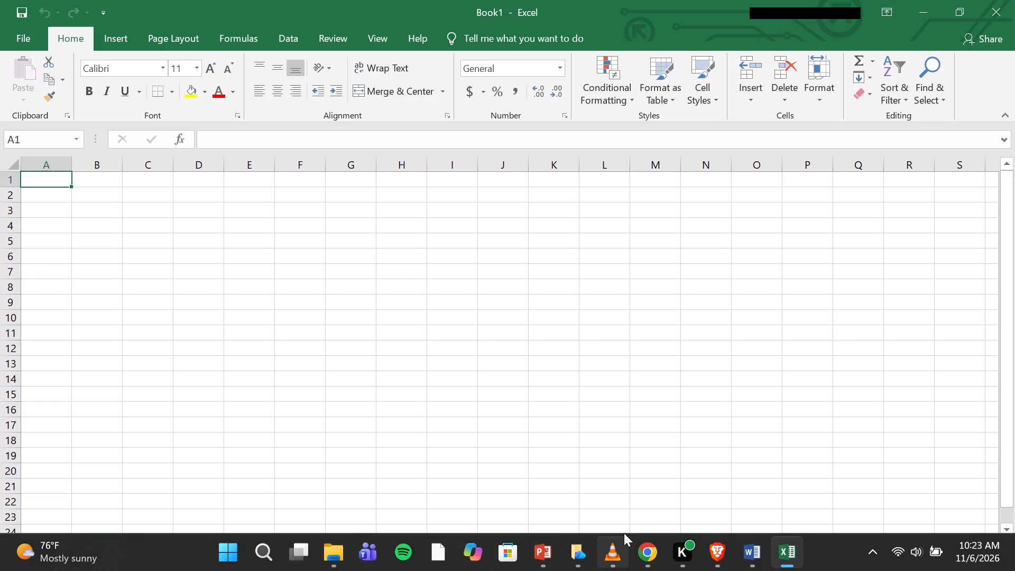
Switch to the lab manual in Word and examine Lab 1's column headers, sample data and steps down to the deliverable.
left_click(756, 542)
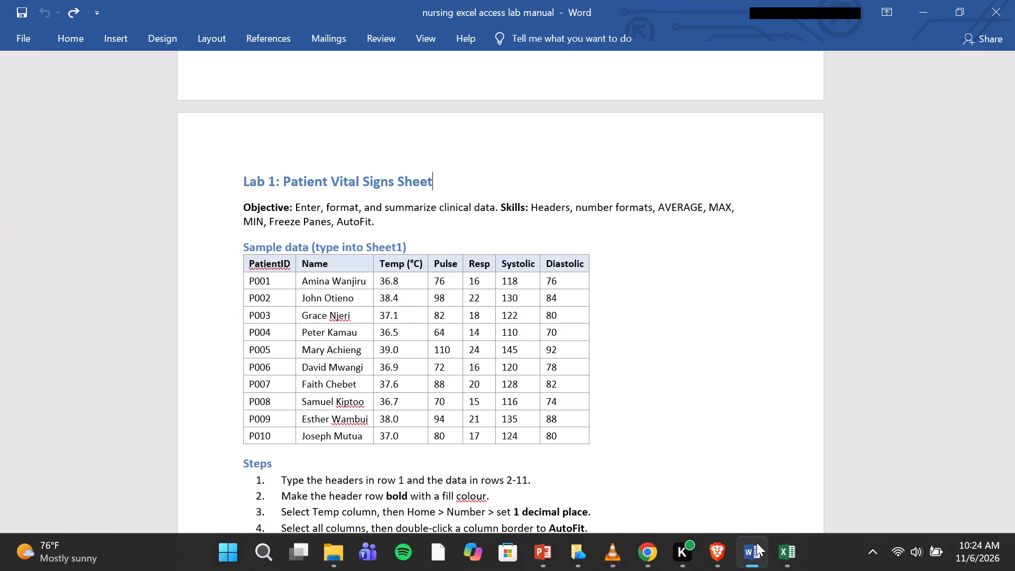
key("Down")
key("Down")
key("Down")
key("Down")
key("Down")
key("Down")
key("Down")
key("Down")
key("Down")
key("Down")
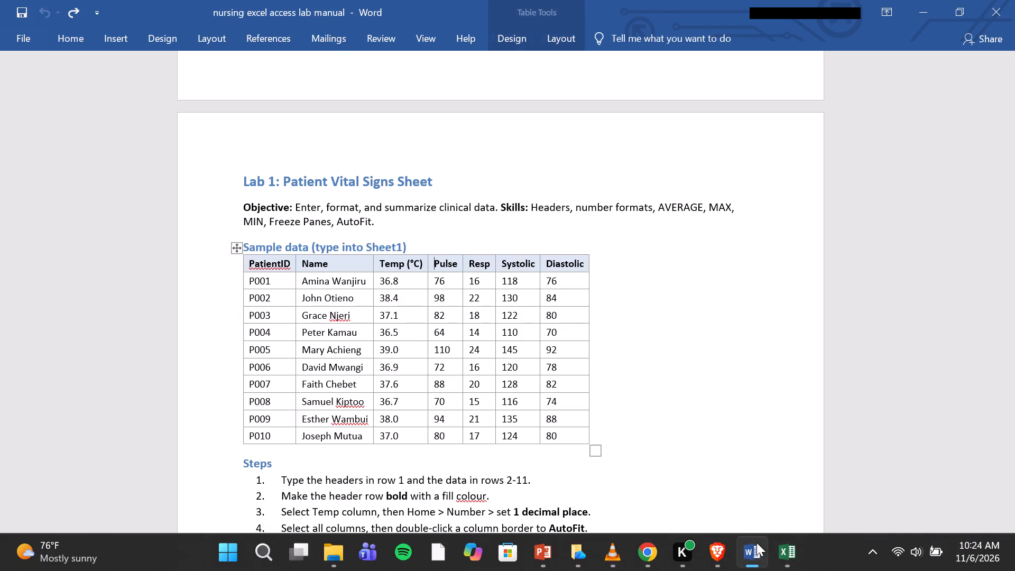
key("Down")
key("Down")
key("Down")
key("Down")
key("Down")
key("Down")
key("Down")
key("Down")
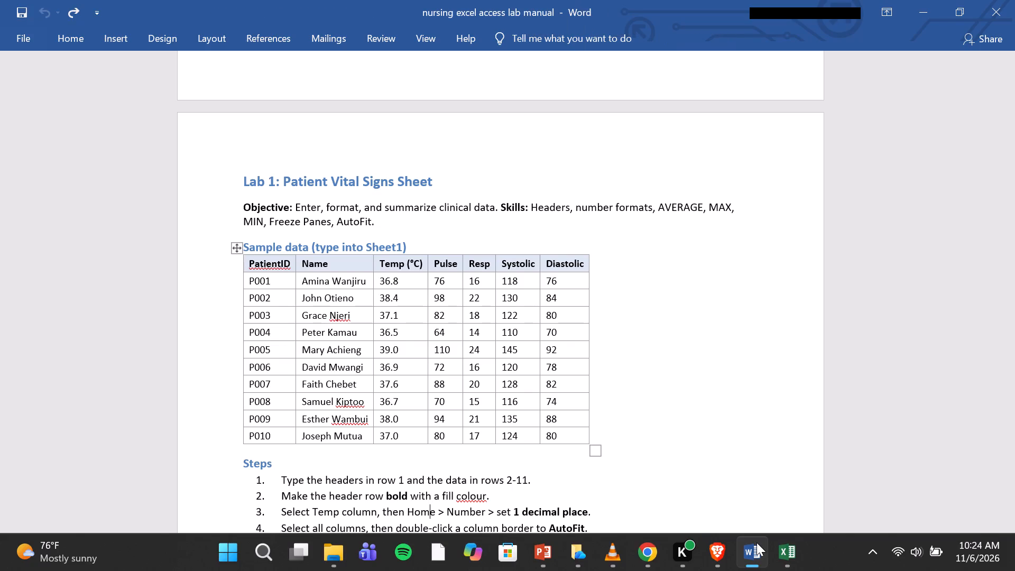
key("Down")
key("Down")
key("Down")
key("Down")
key("Down")
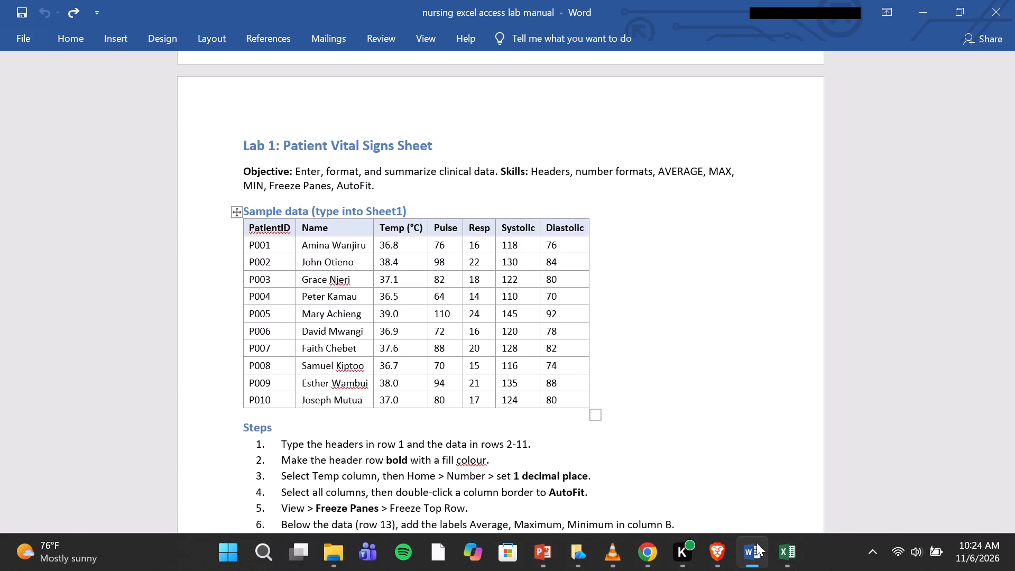
key("Down")
key("Down")
key("Down")
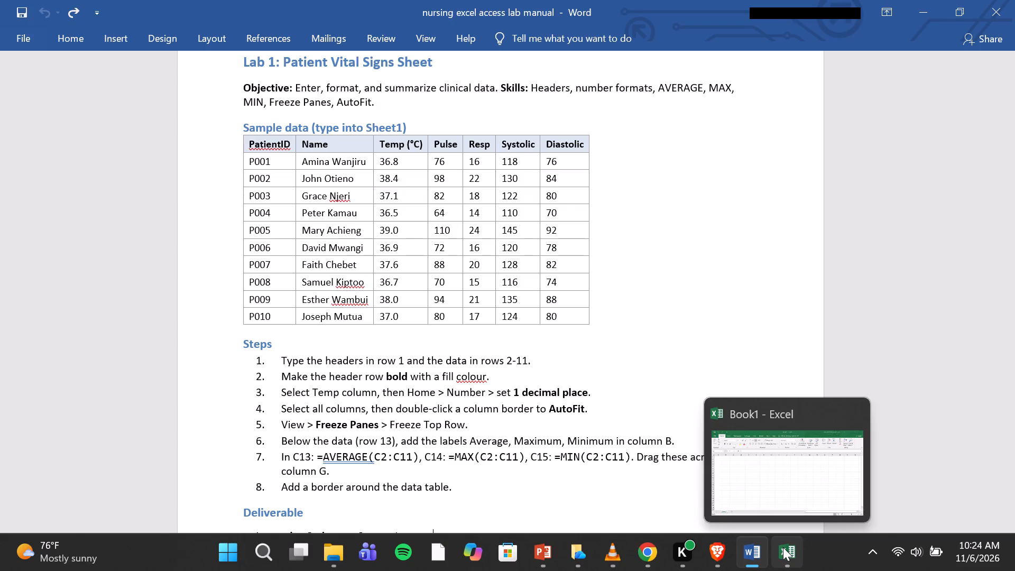
Switch to the blank Excel workbook and enter the header Patient ID in cell A1.
left_click(783, 547)
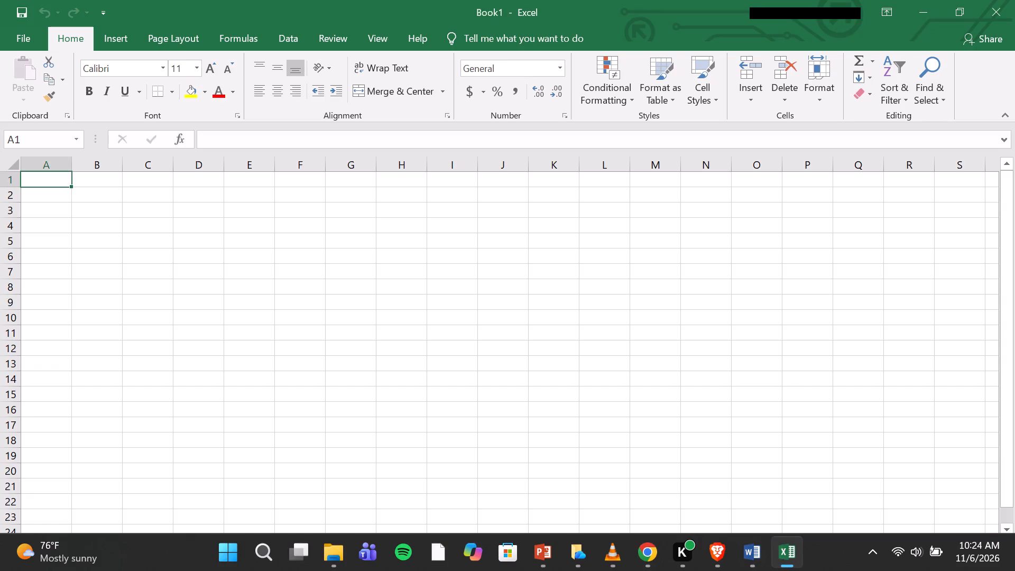
left_click(44, 179)
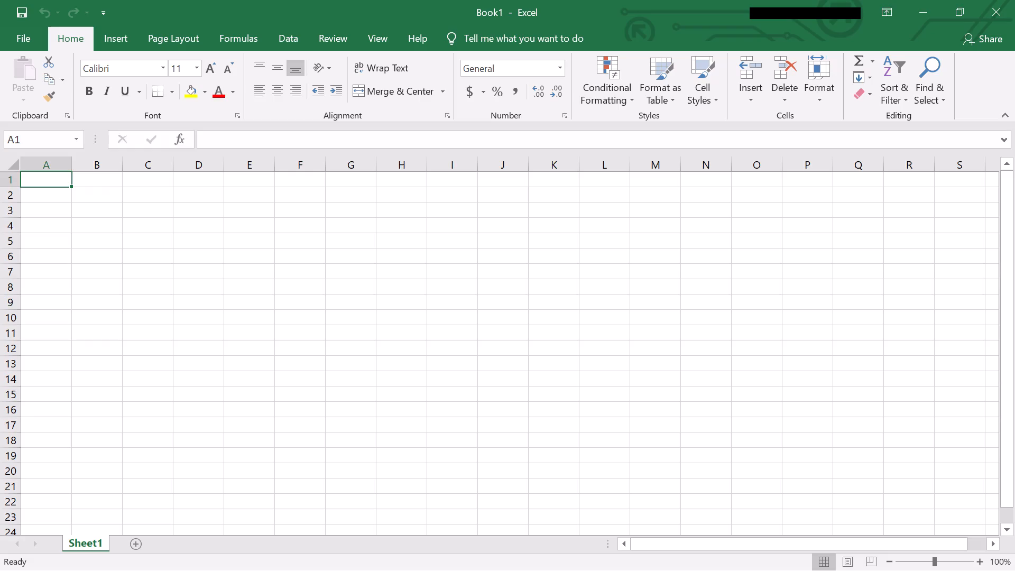
key("shift+p")
type("at")
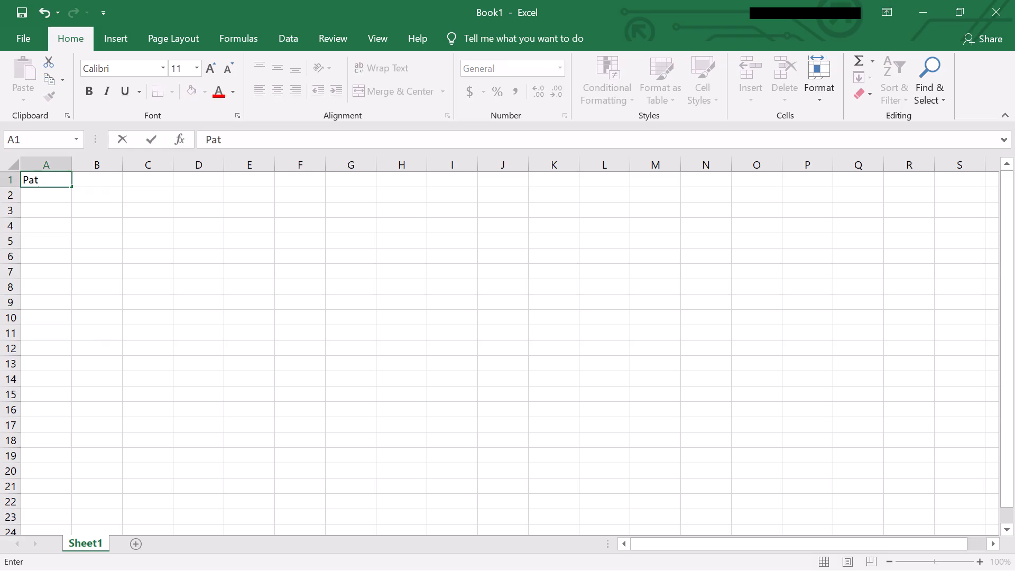
type("ient")
key("space")
type("ID")
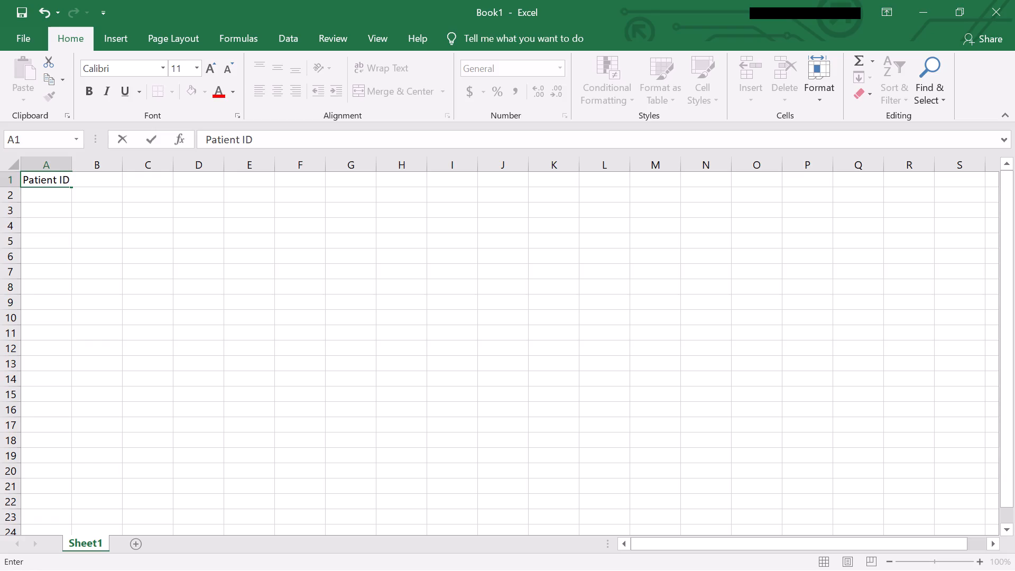
left_click(99, 176)
left_click(99, 176)
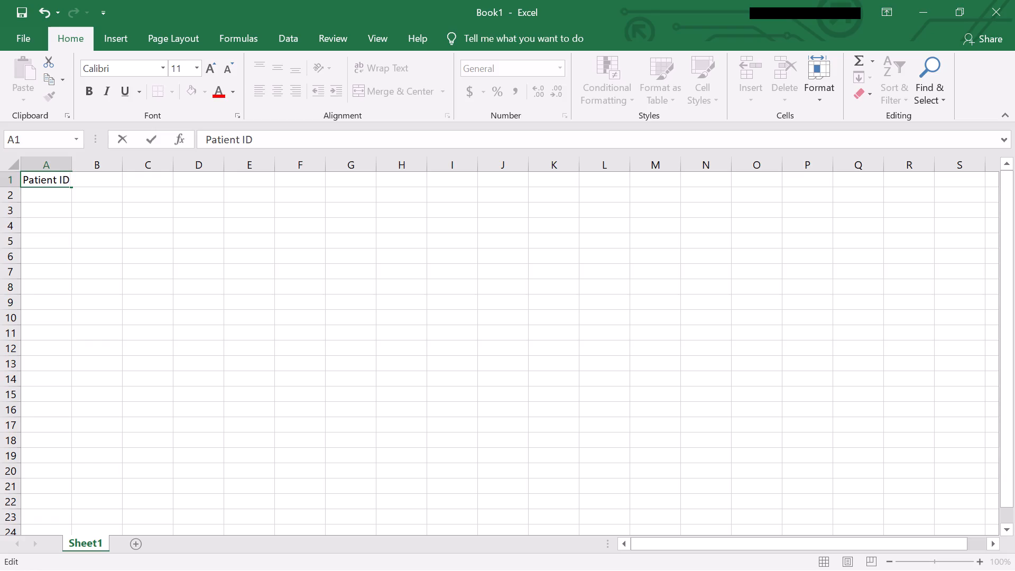
left_click(99, 176)
left_click(97, 181)
key("Right")
left_click(44, 178)
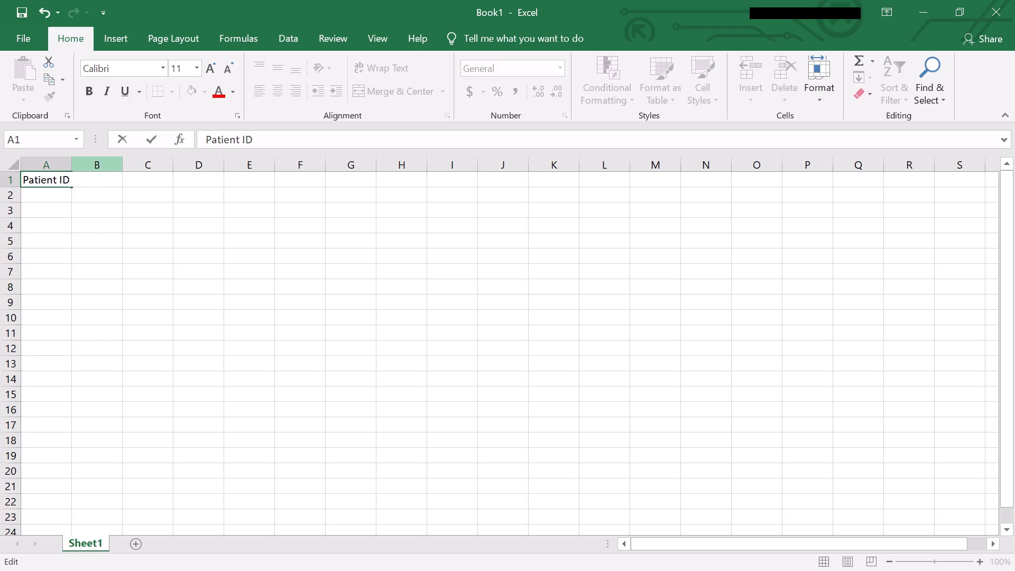
Enter the header Name in cell B1.
left_click(82, 162)
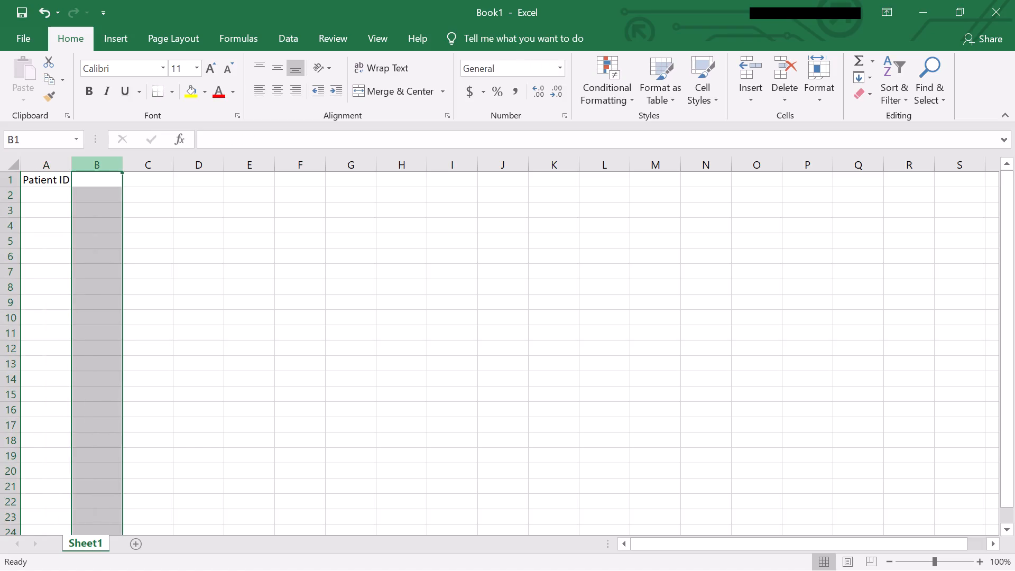
type("Namw")
key("BackSpace")
key("e")
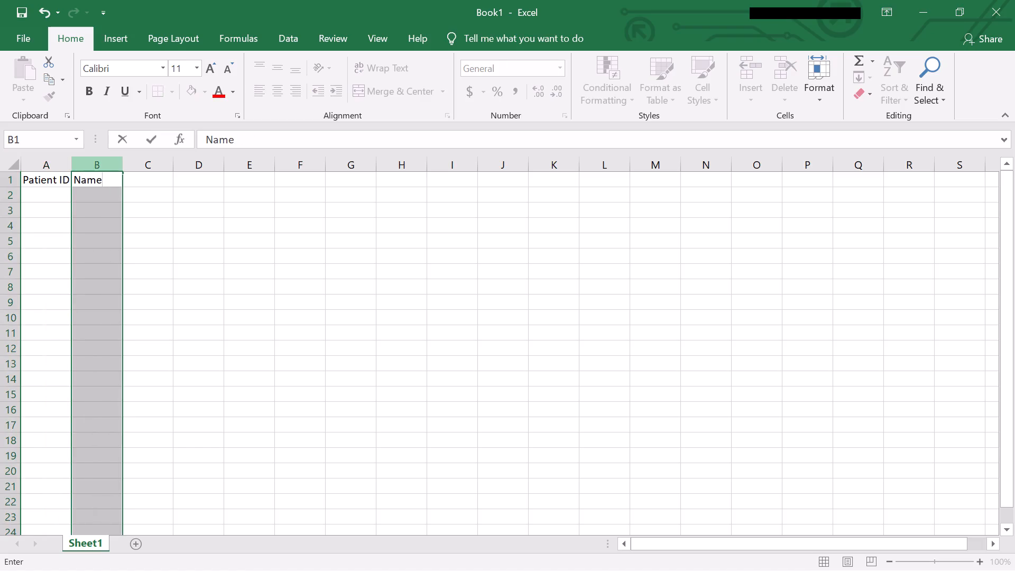
left_click(139, 153)
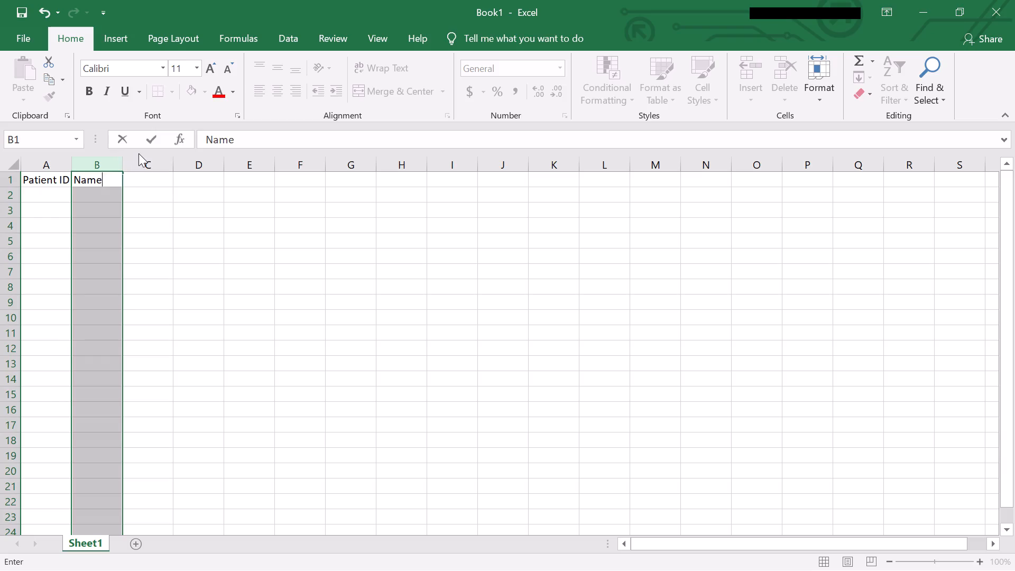
Enter the header temp(°C) in cell C1, inserting the Degree Sign from the symbol set.
left_click(143, 163)
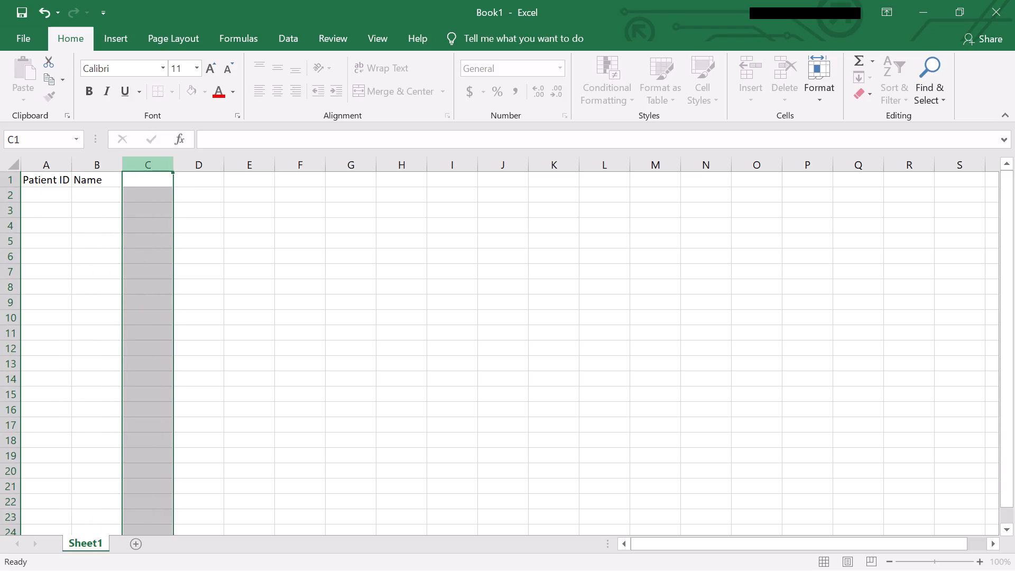
type("temp")
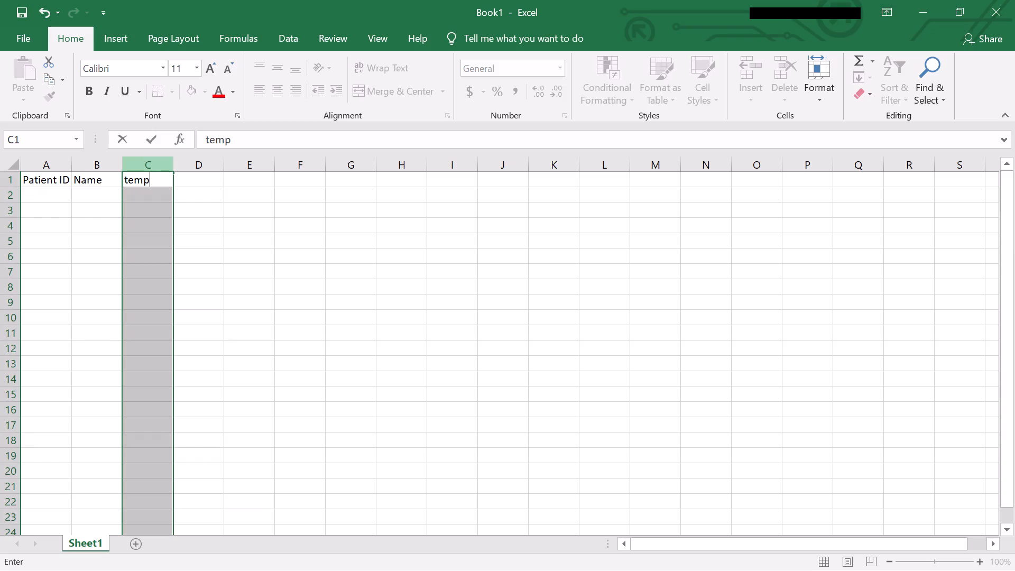
key("shift+parenleft")
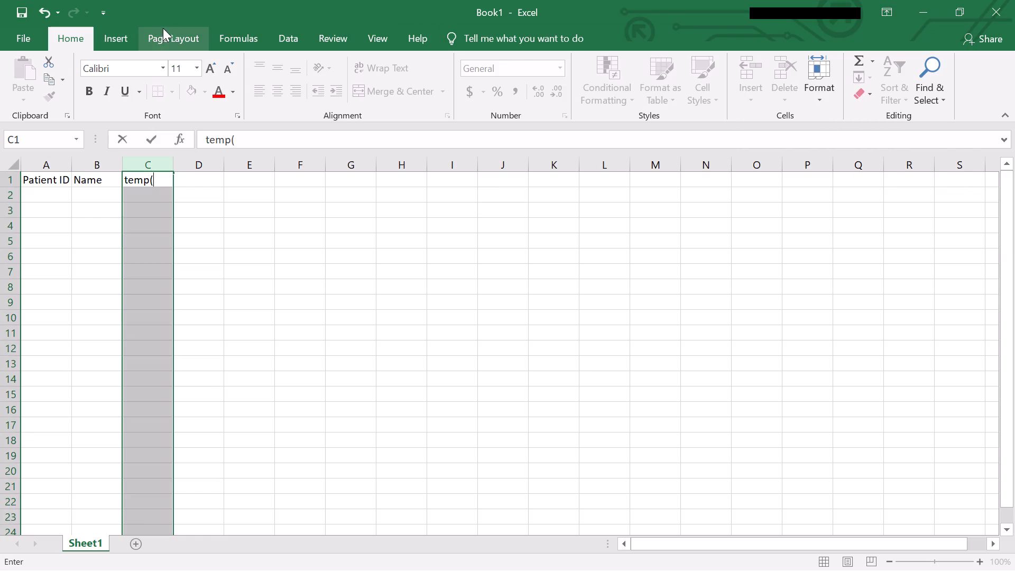
left_click(125, 33)
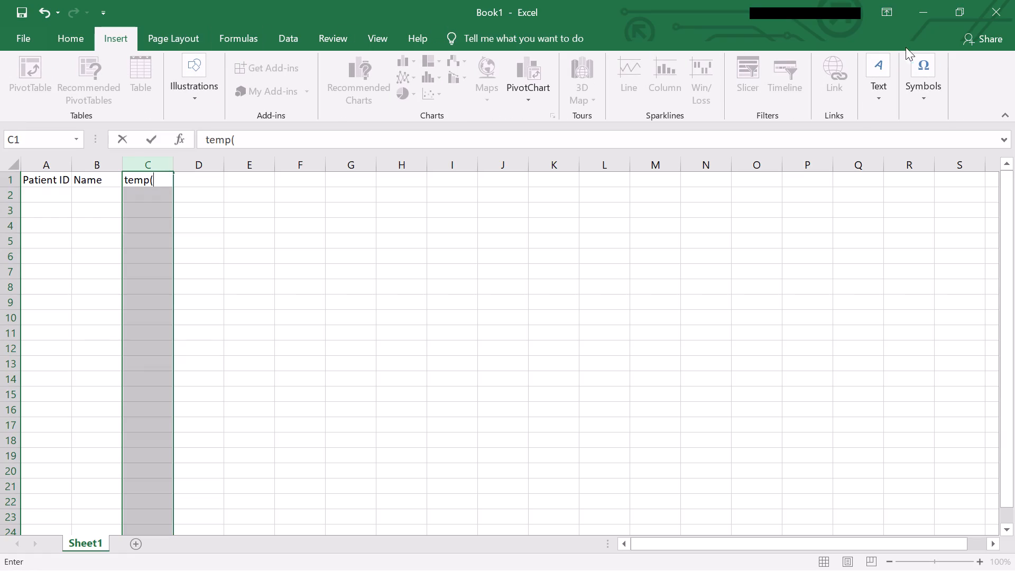
left_click(925, 94)
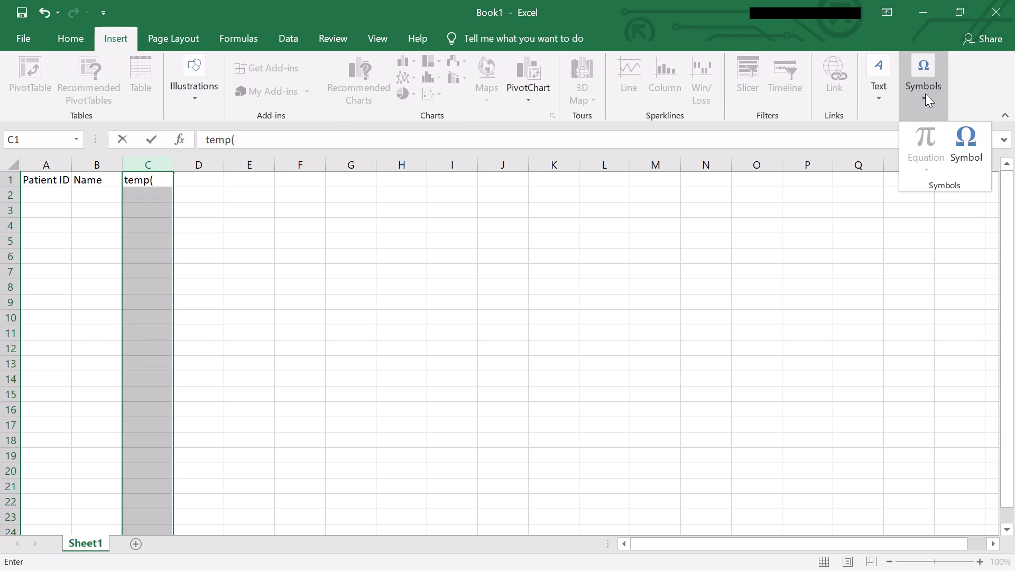
left_click(955, 140)
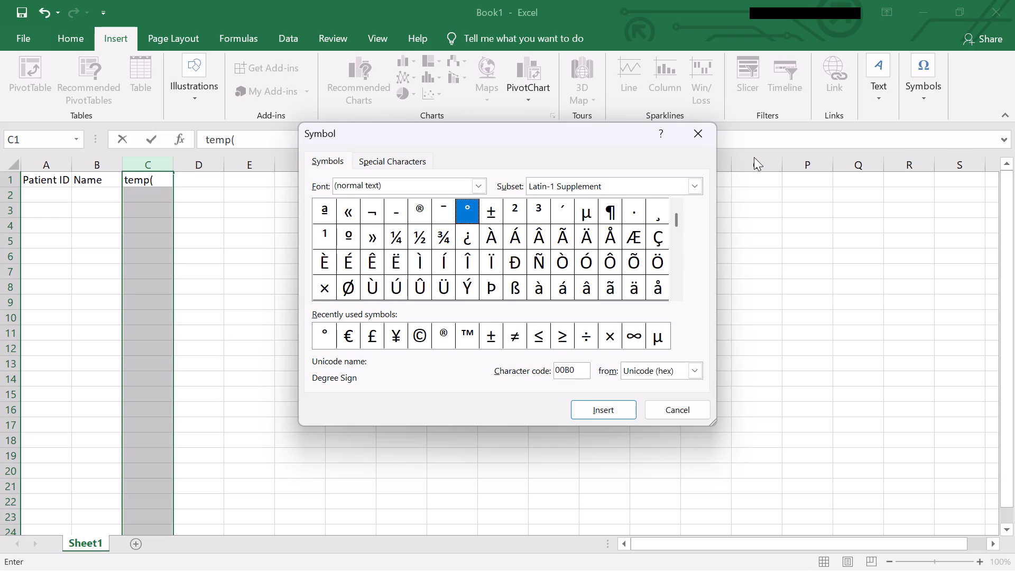
left_click(469, 215)
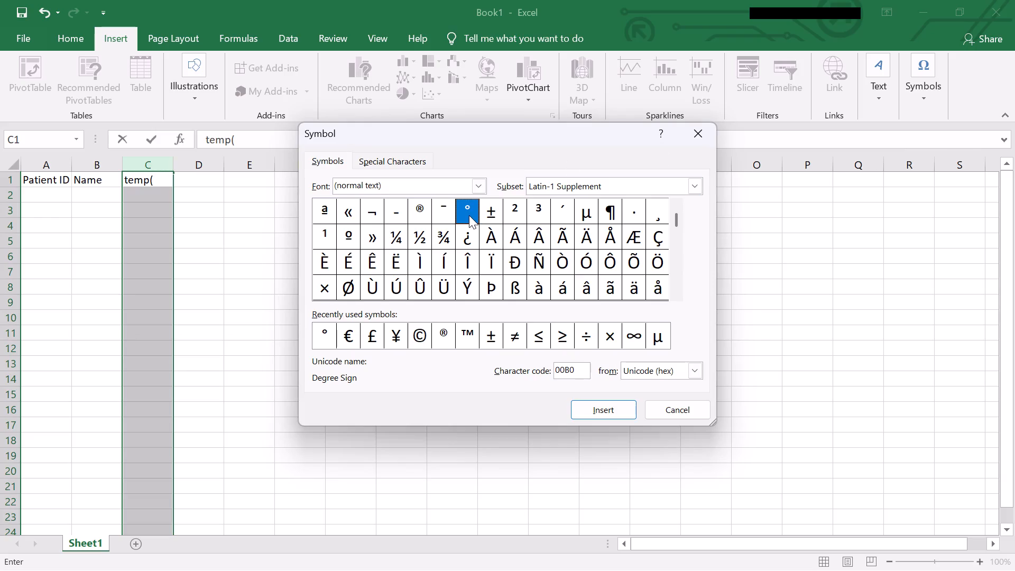
left_click(469, 215)
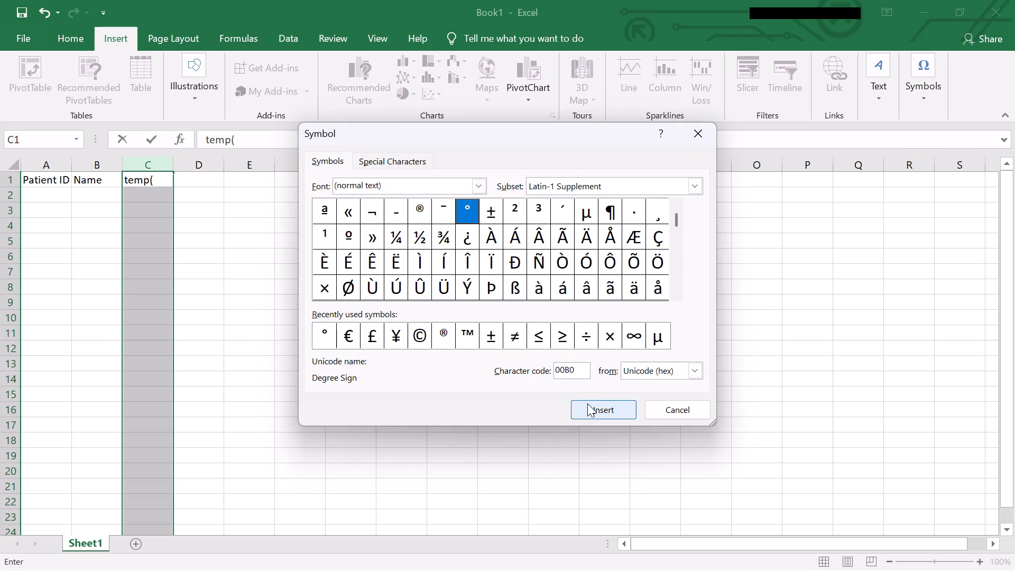
left_click(587, 406)
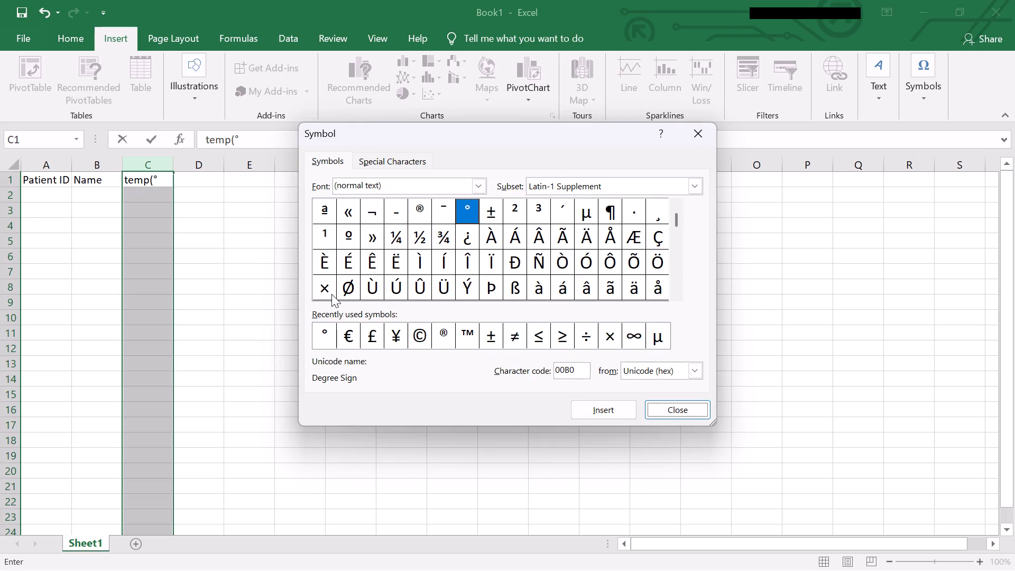
left_click(153, 173)
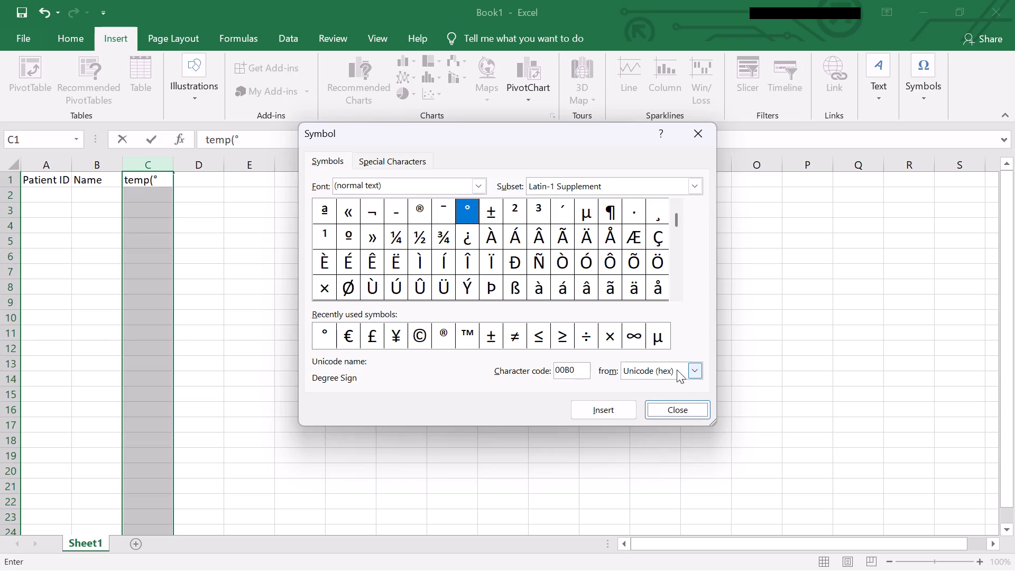
left_click(672, 404)
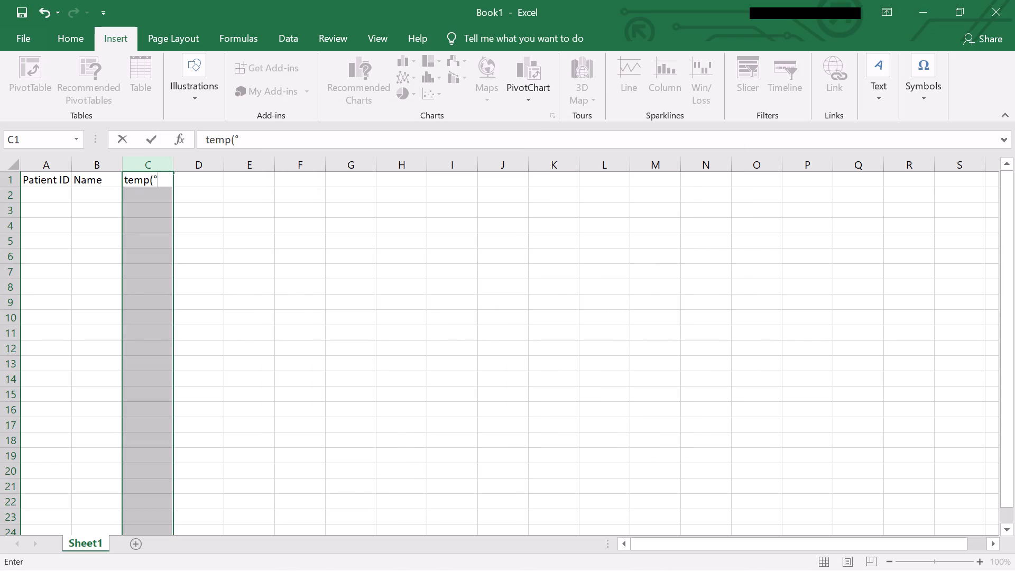
key("shift+c")
key("shift+parenright")
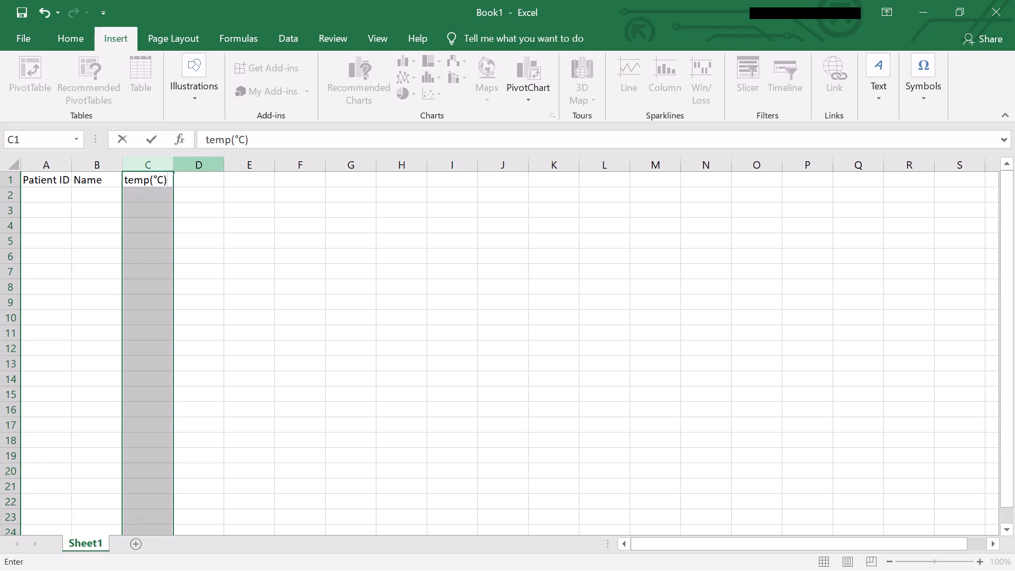
Check the remaining headers in the Word lab manual, and enter Pulse, Resp, Systolic and Diastolic in cells D1 to G1 of the Excel sheet.
left_click(198, 162)
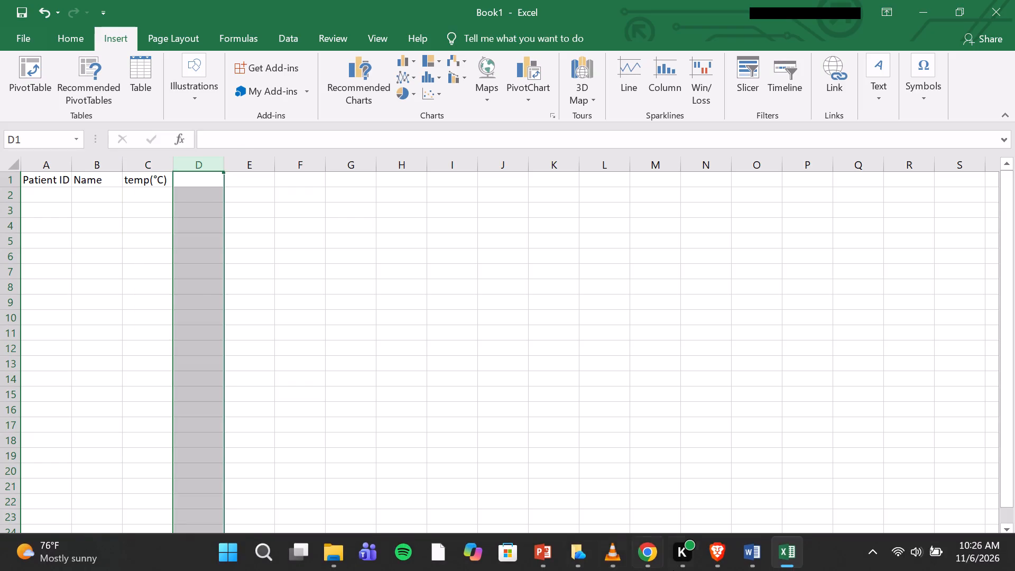
left_click(752, 550)
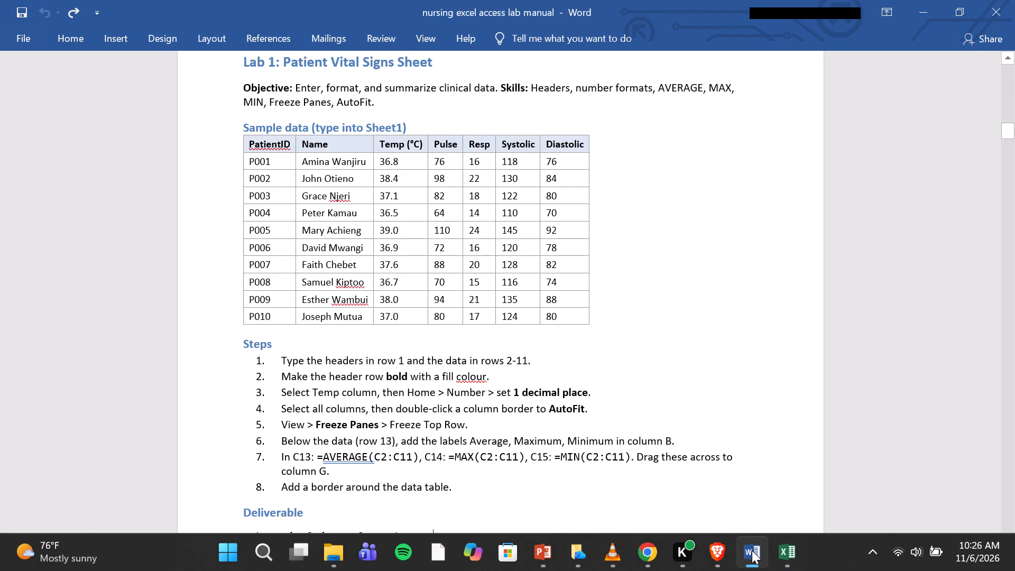
left_click(781, 546)
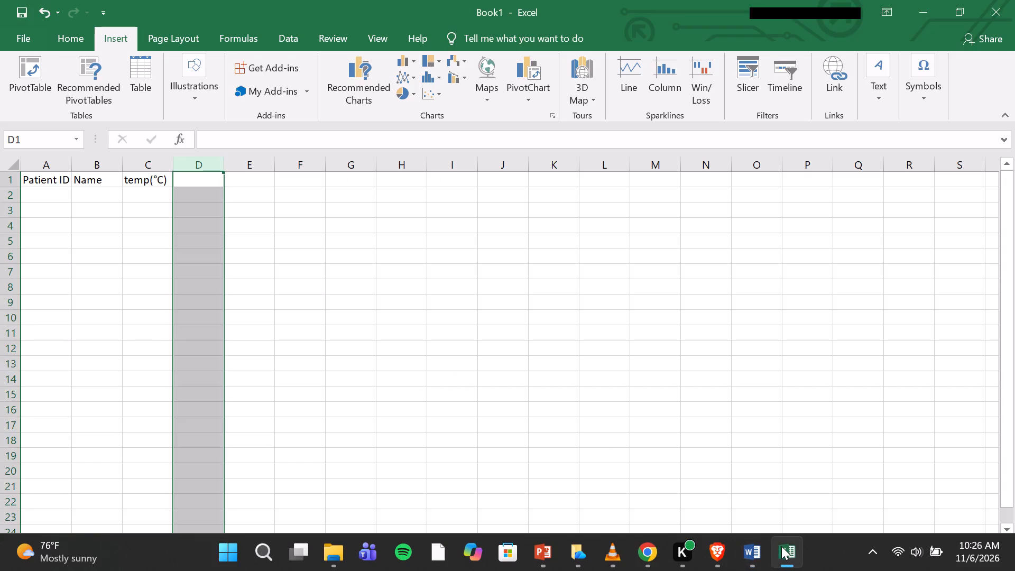
left_click(205, 180)
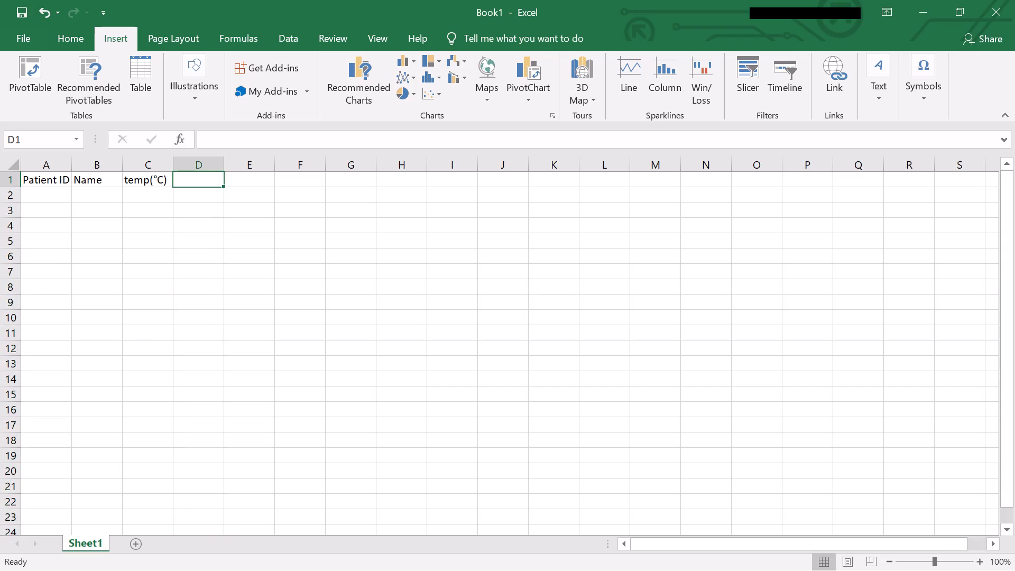
key("shift+p")
type("ulse")
left_click(246, 158)
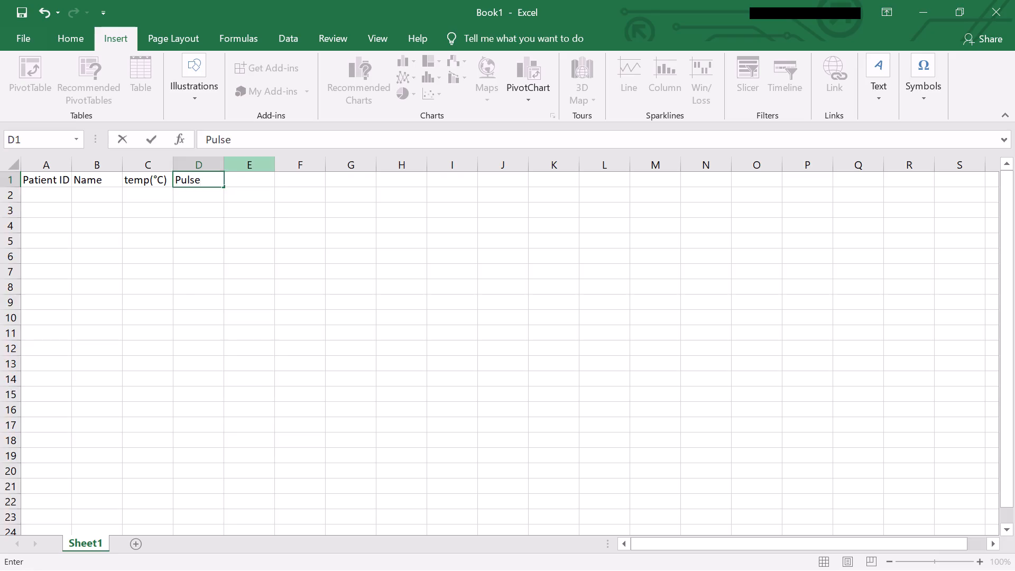
type("Resp")
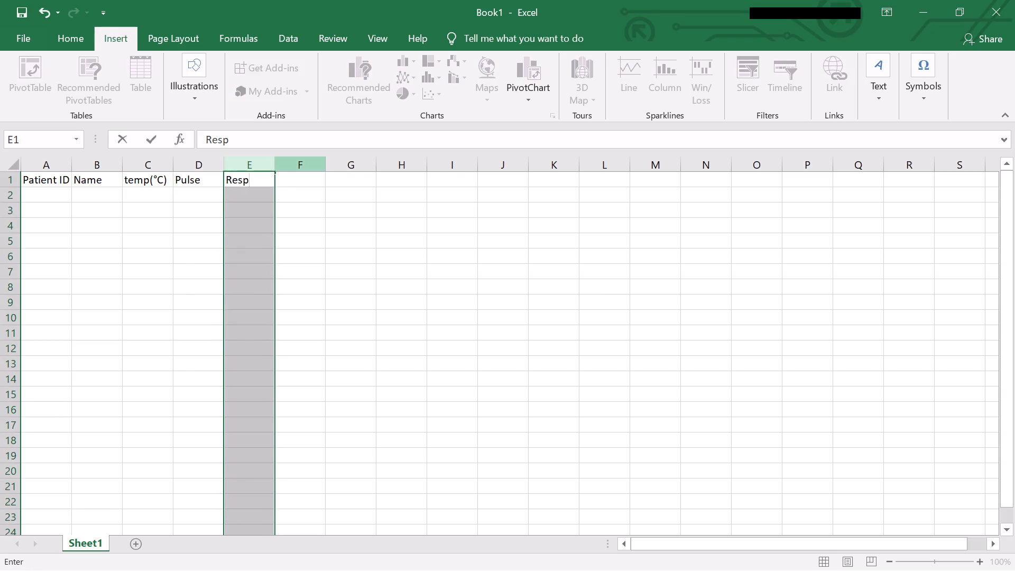
left_click(294, 163)
type("Syst")
type("olic")
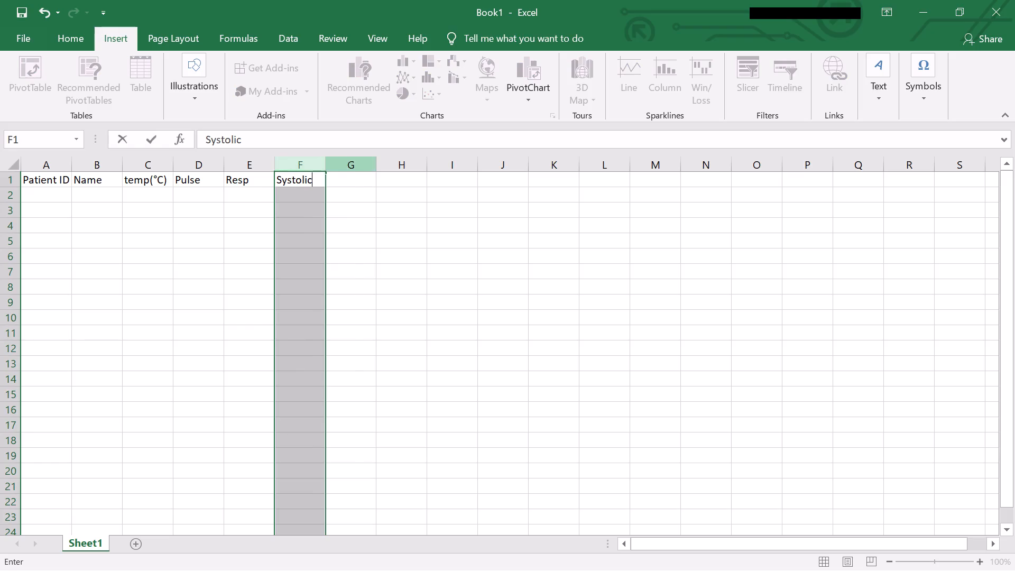
left_click(339, 160)
type("Diastolic")
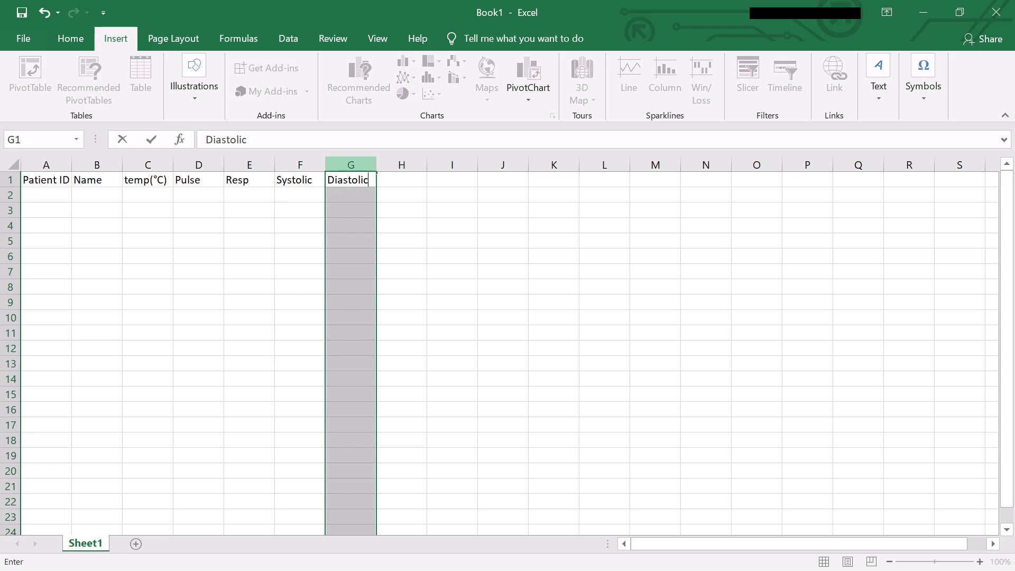
Enter the patient IDs P001, P002 and P003 in cells A2 to A4.
left_click(54, 196)
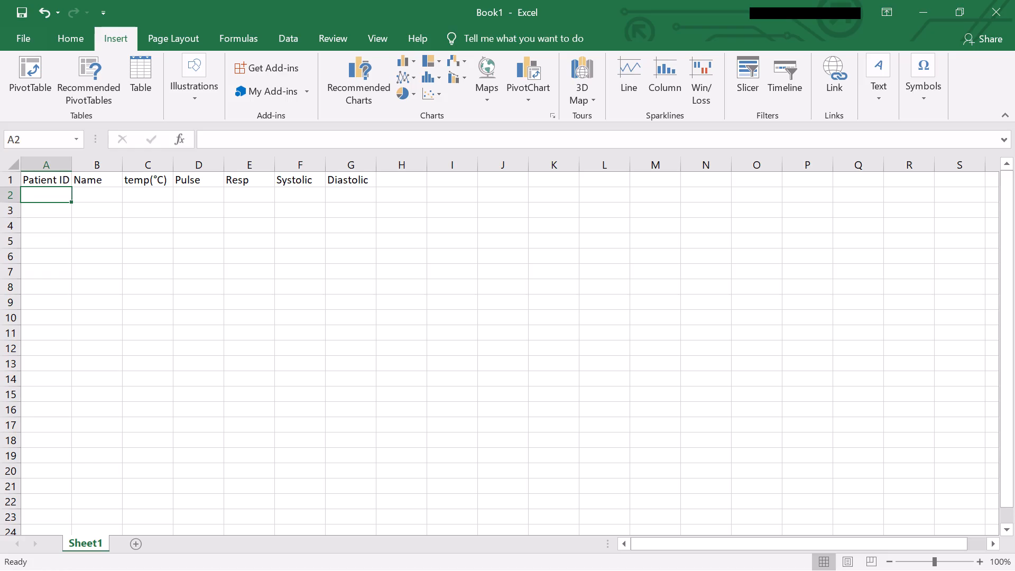
left_click(37, 198)
key("shift+p")
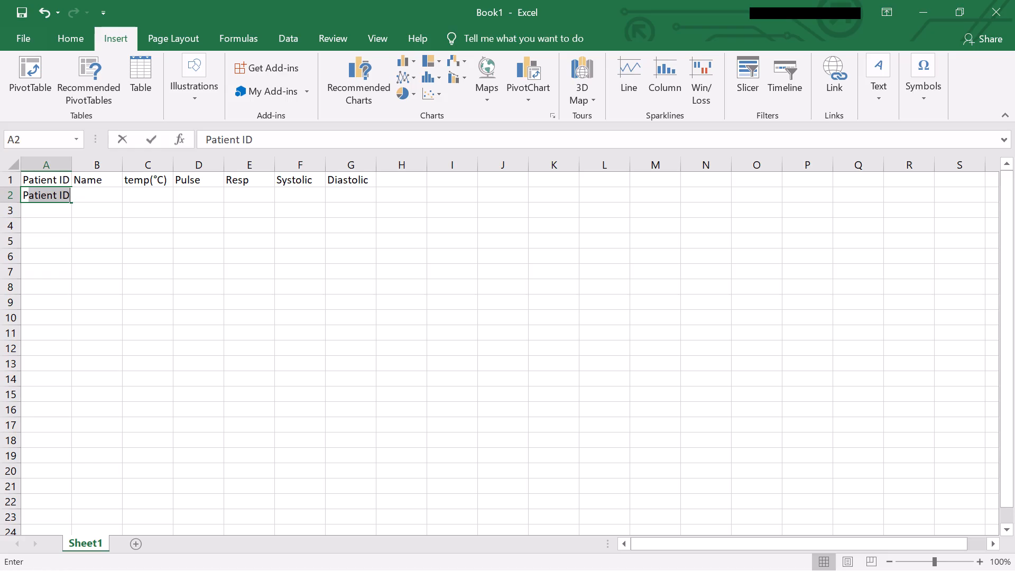
key("BackSpace")
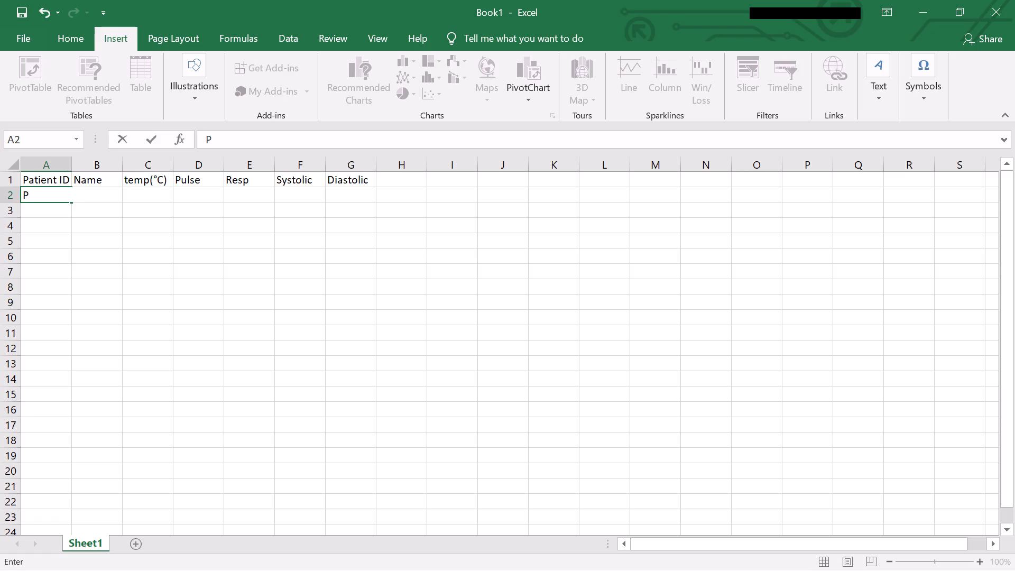
type("00")
key("1")
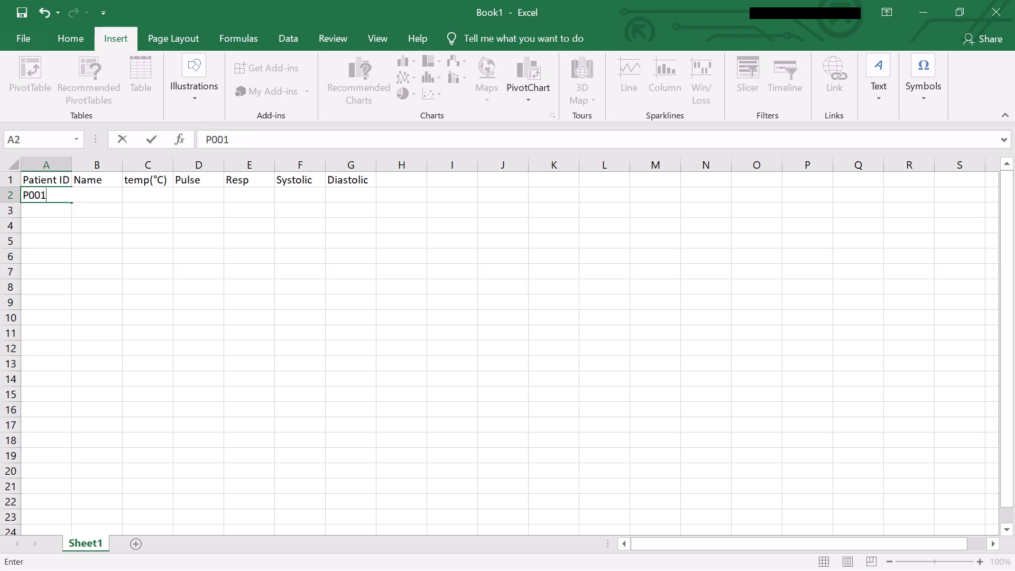
left_click(38, 211)
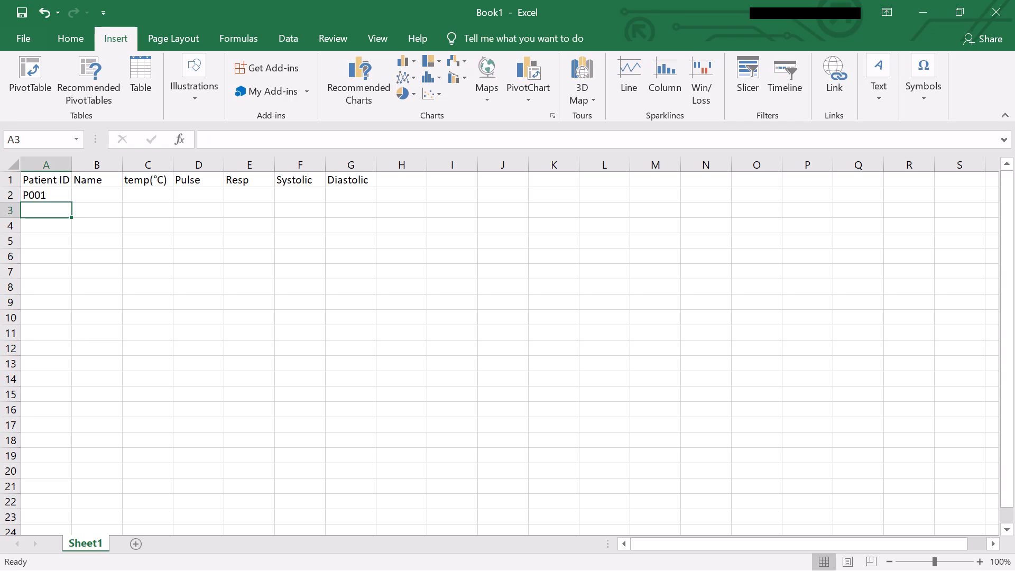
key("p")
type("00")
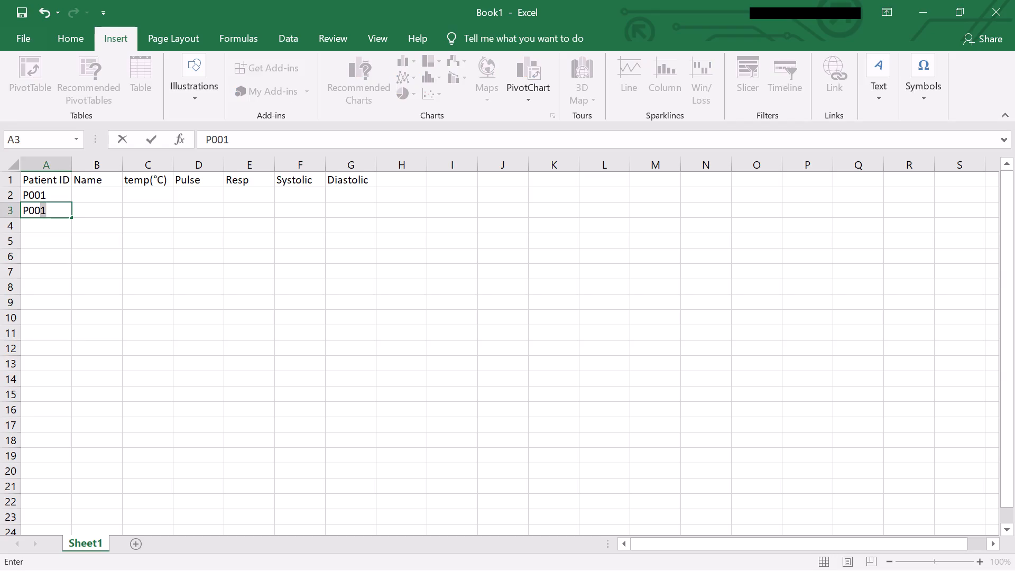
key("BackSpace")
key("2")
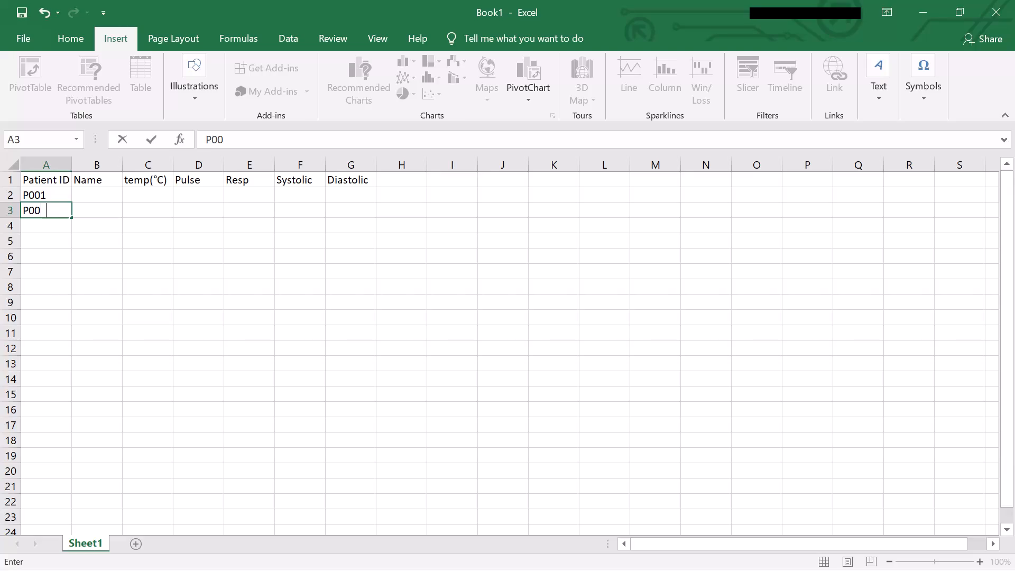
left_click(40, 222)
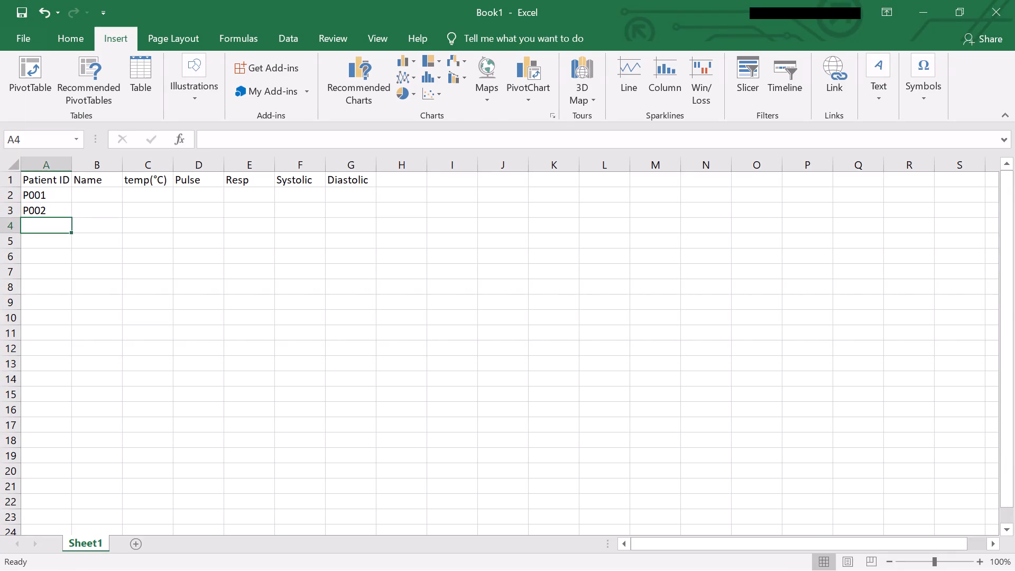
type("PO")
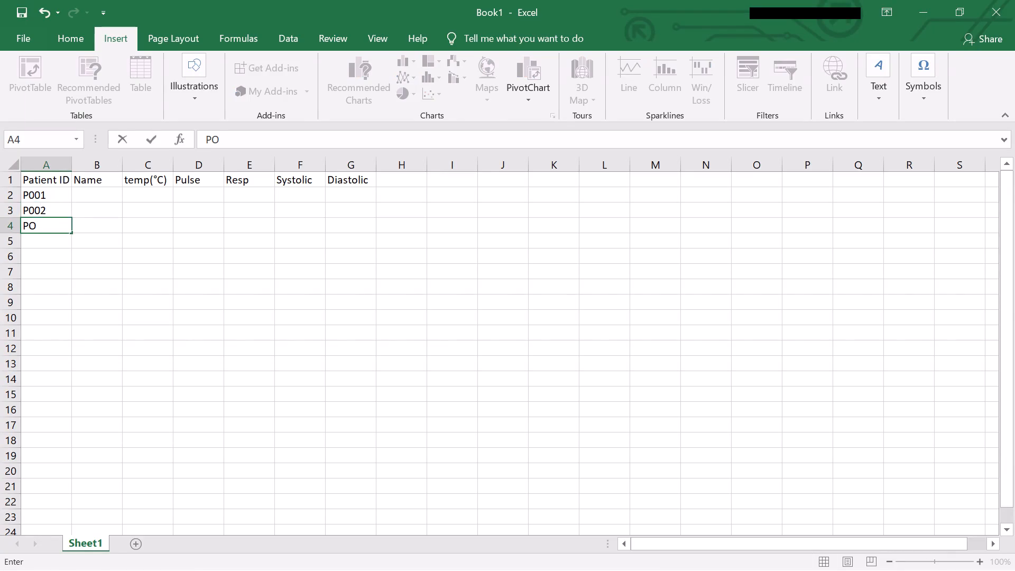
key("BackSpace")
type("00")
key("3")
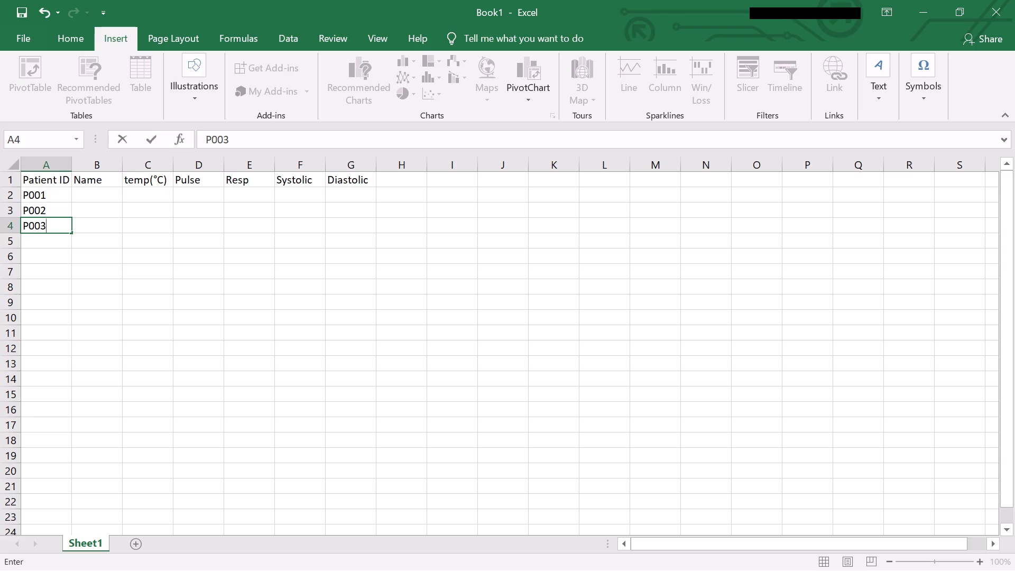
left_click(39, 236)
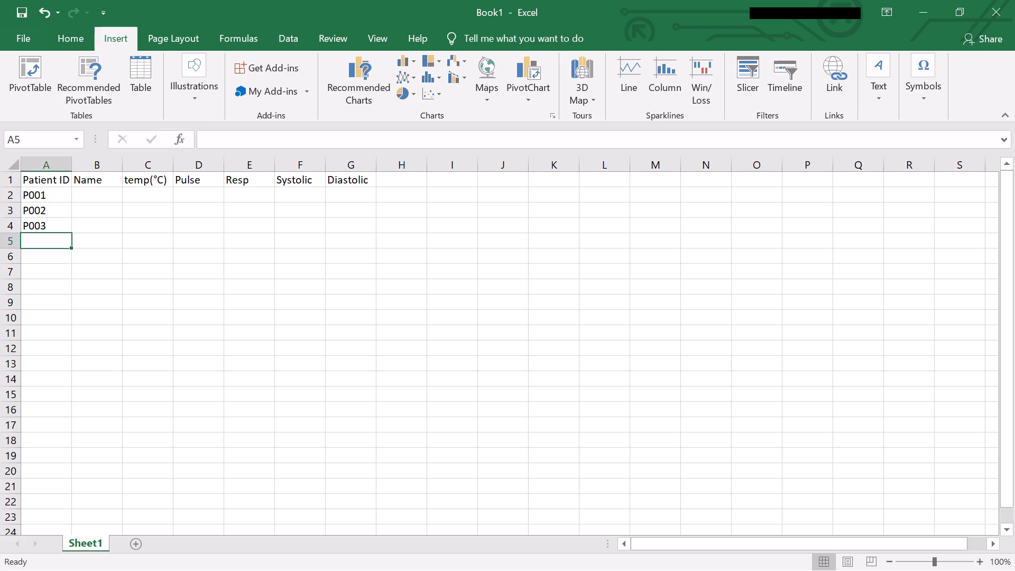
Enter the patient IDs P004 through P010 in consecutive cells A5 to A11.
key("p")
type("004")
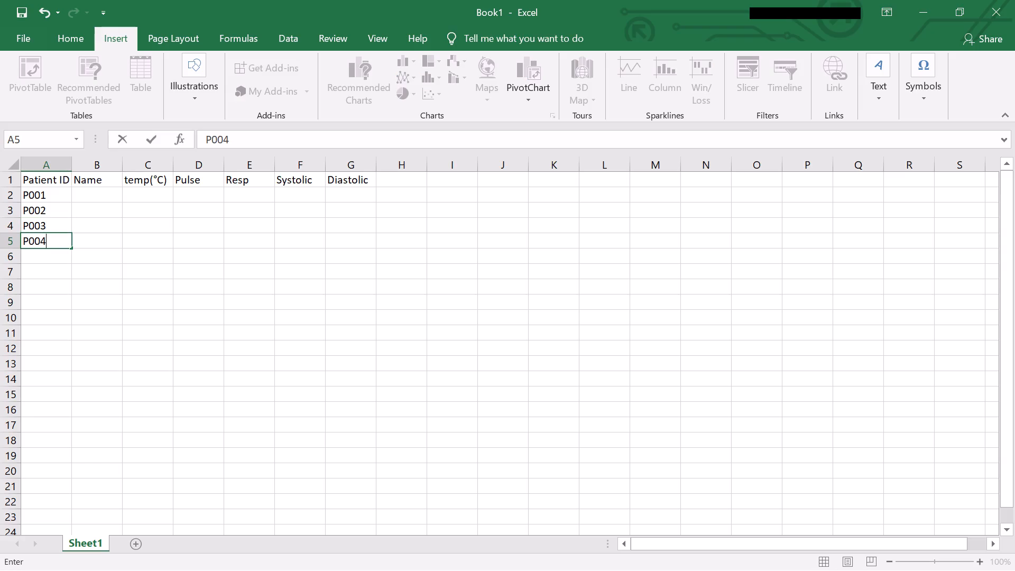
left_click(39, 251)
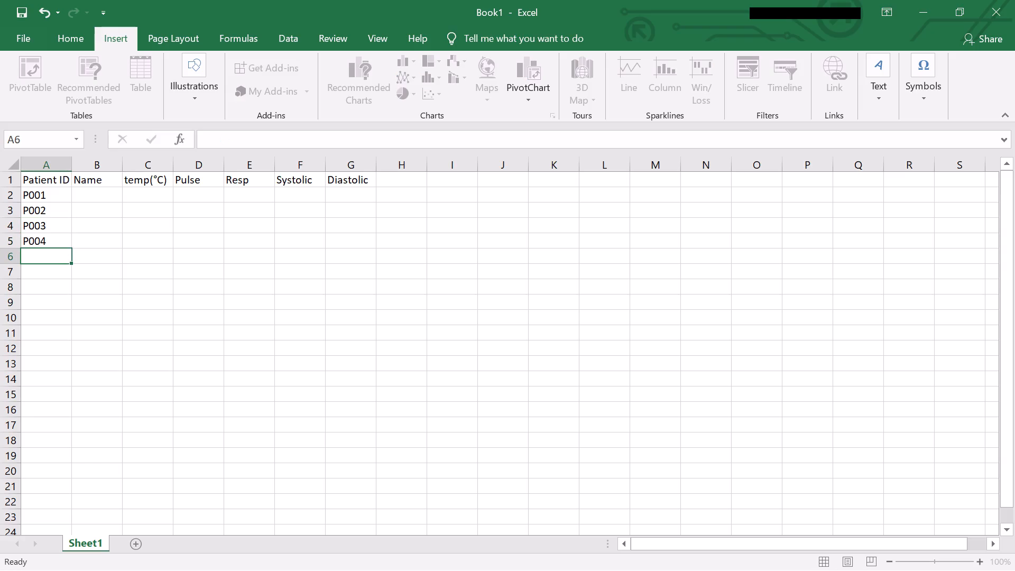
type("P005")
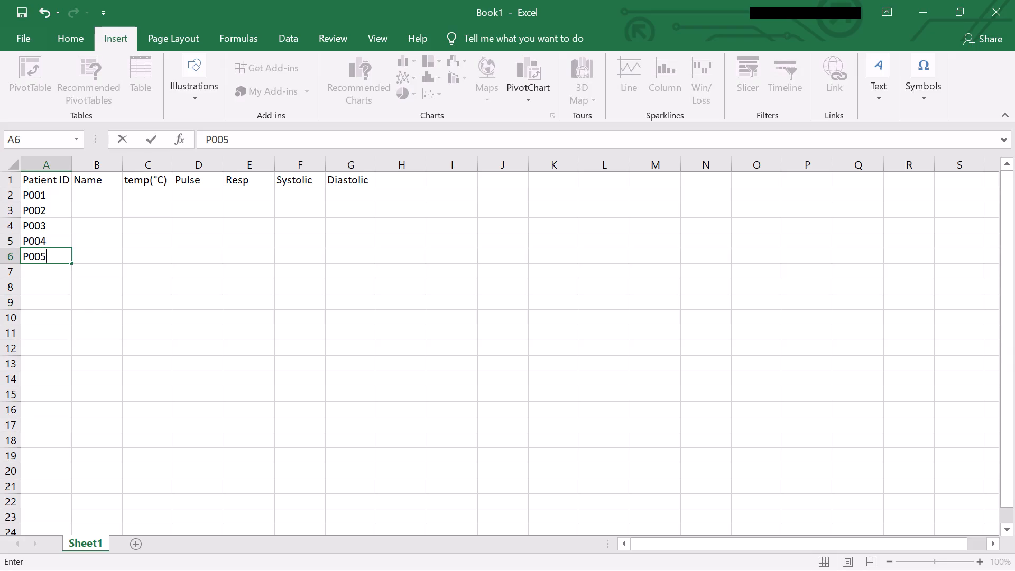
left_click(36, 274)
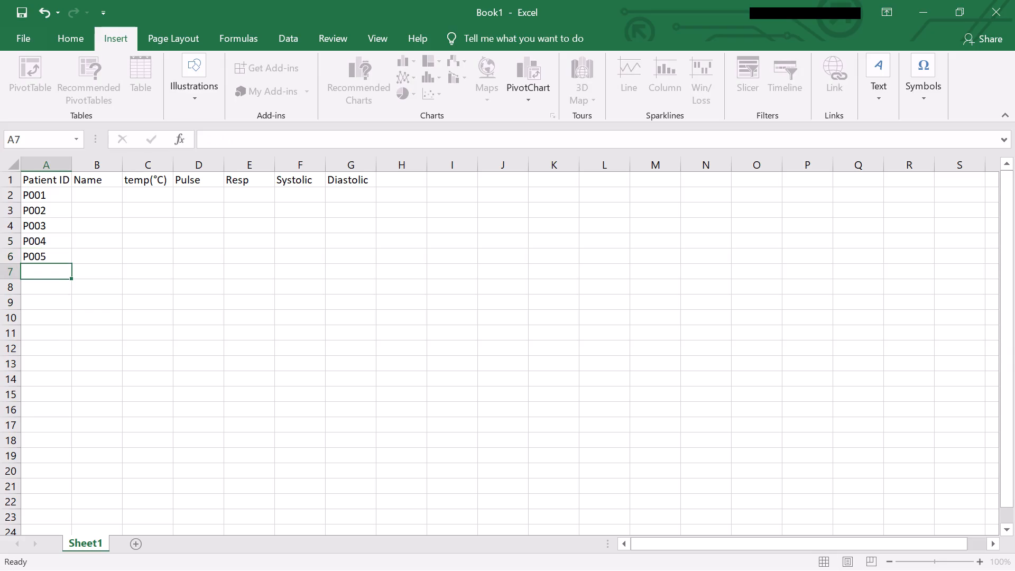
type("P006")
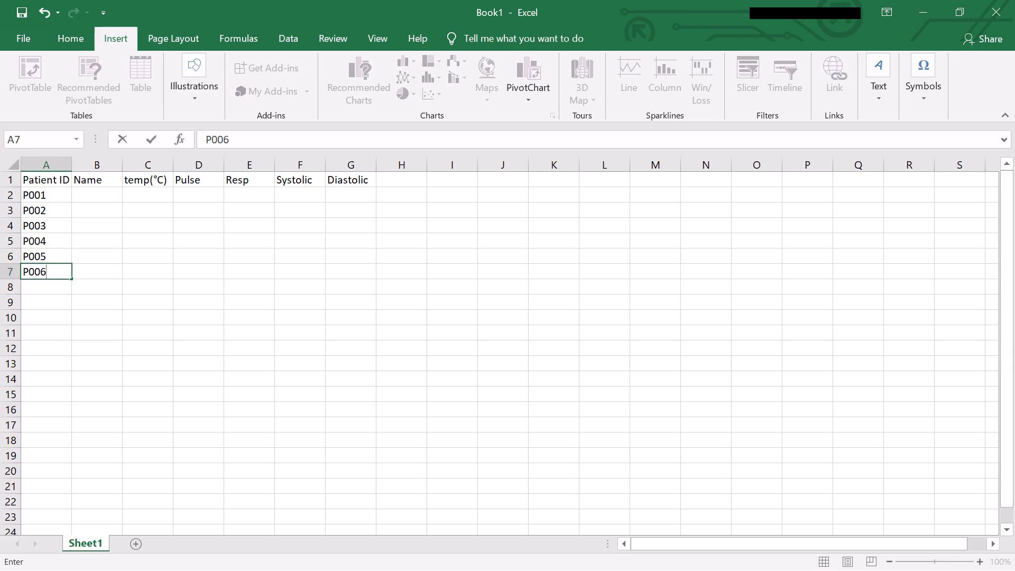
left_click(36, 285)
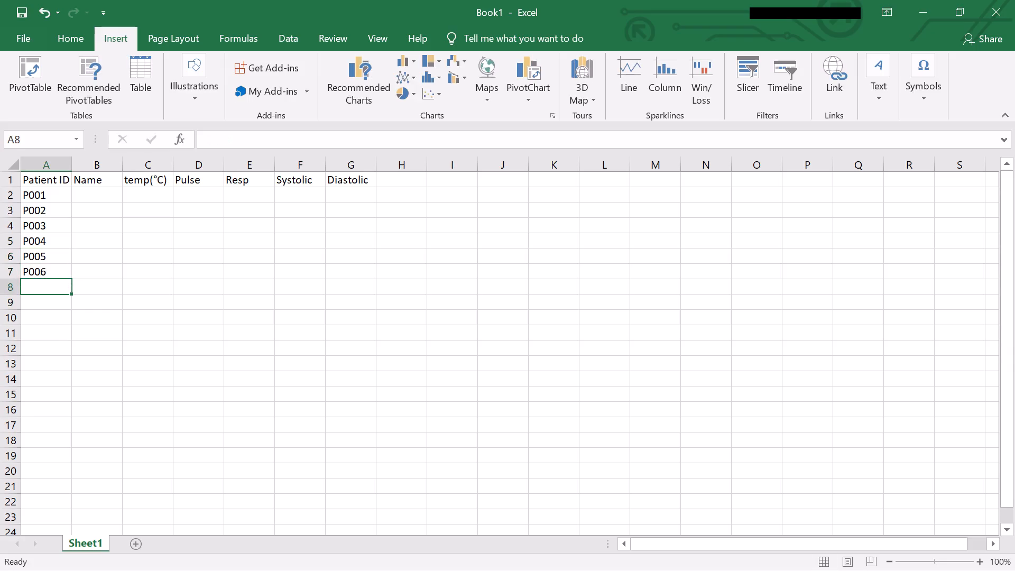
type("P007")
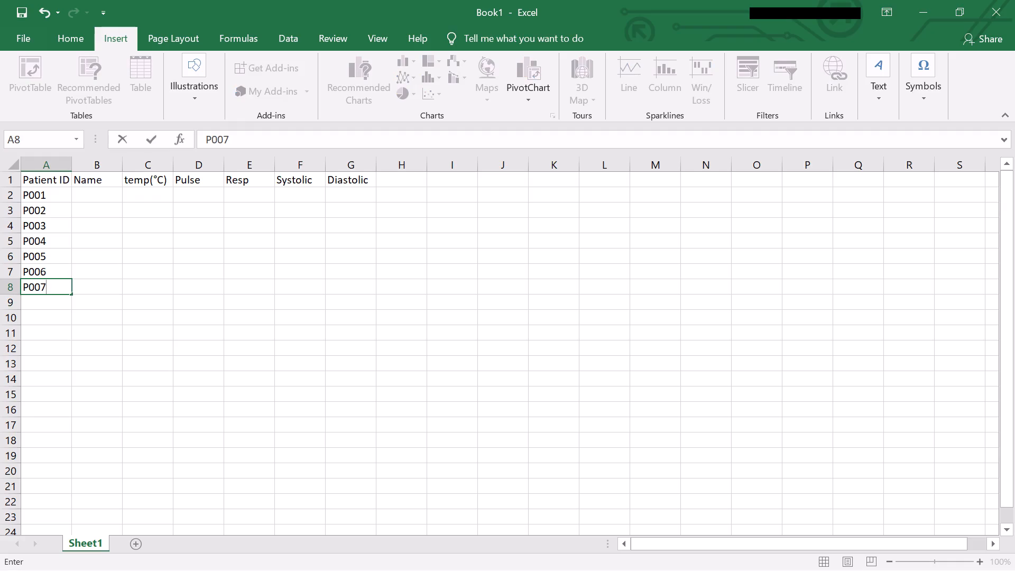
left_click(33, 299)
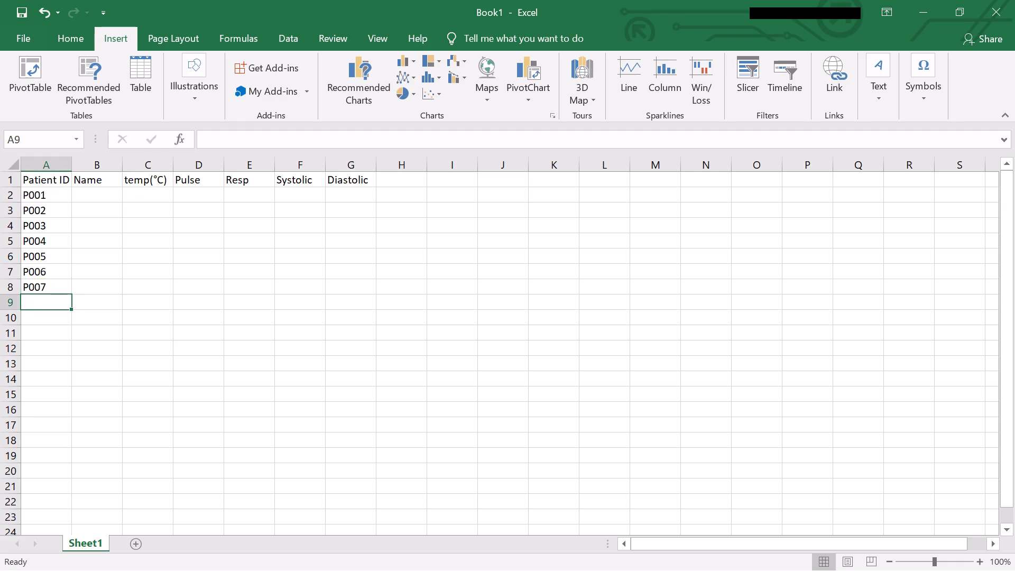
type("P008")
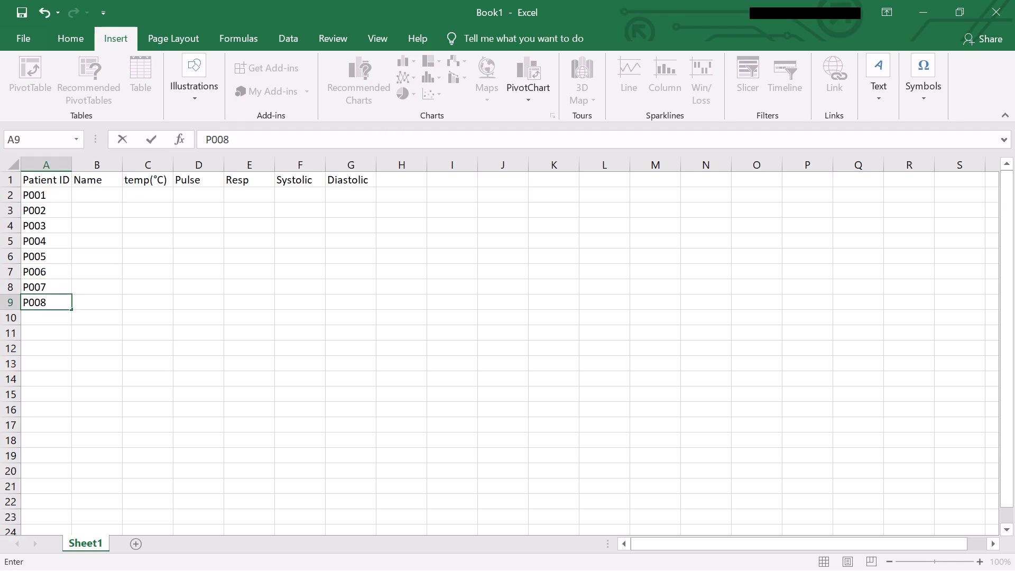
left_click(33, 315)
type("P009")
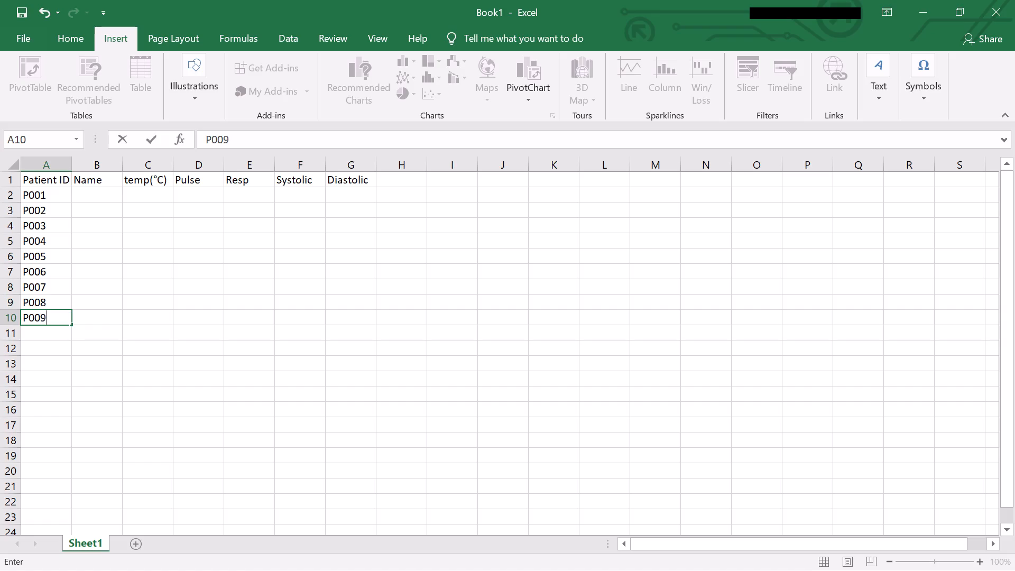
left_click(33, 331)
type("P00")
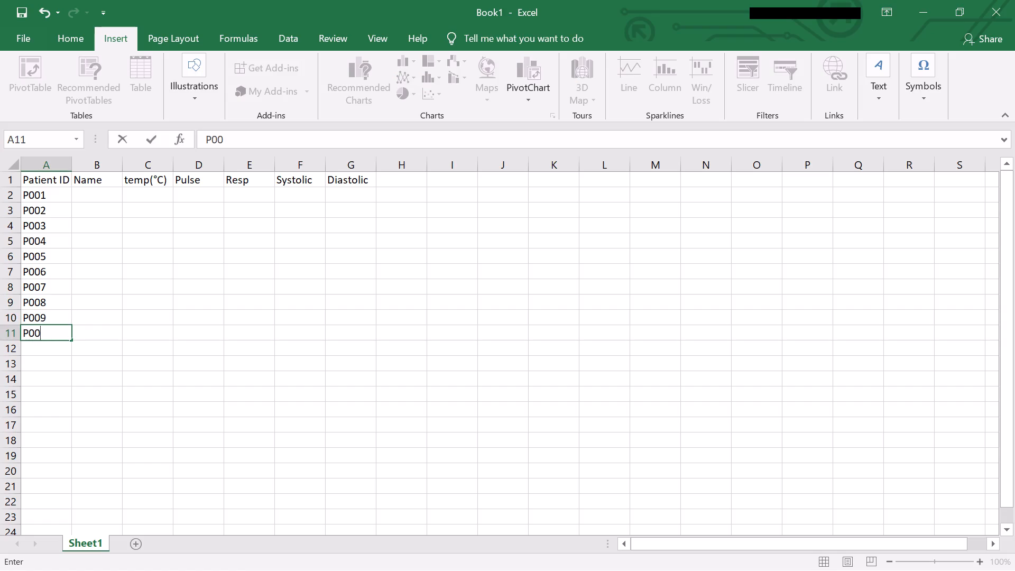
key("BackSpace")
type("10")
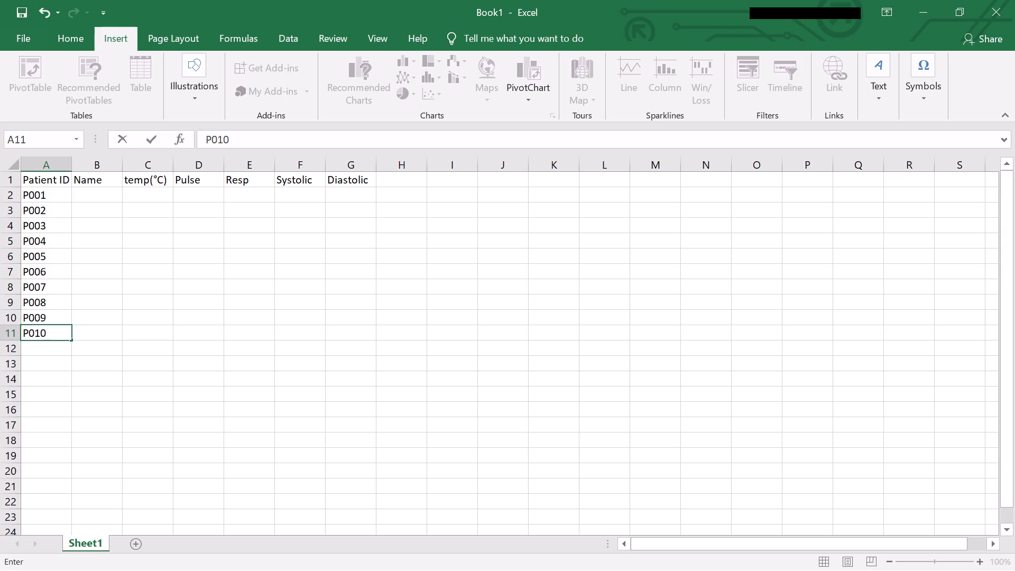
Enter the full names of sample patients P001, P002 and P003 in cells B2 to B4 of the Name column.
left_click(106, 192)
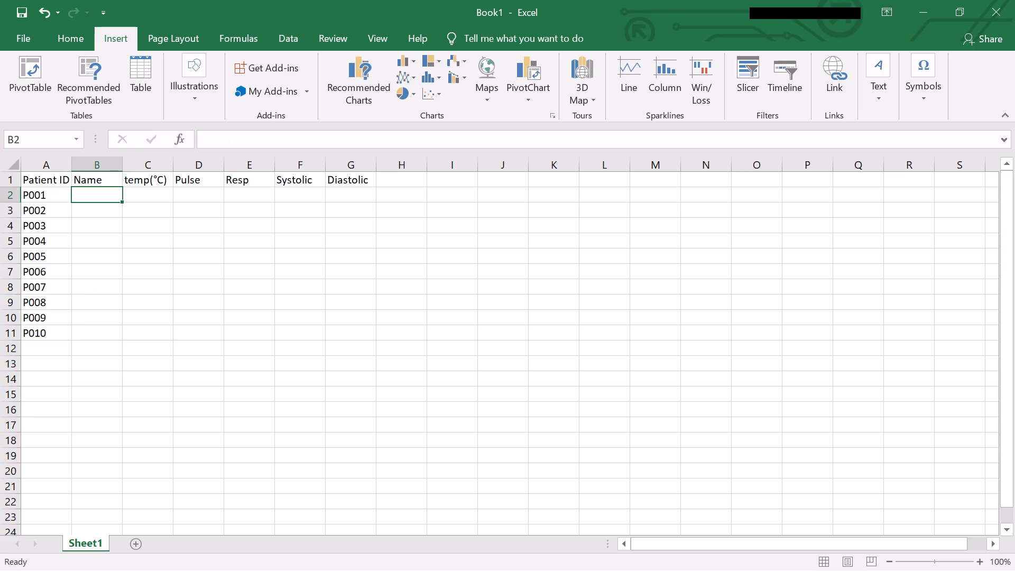
key("a")
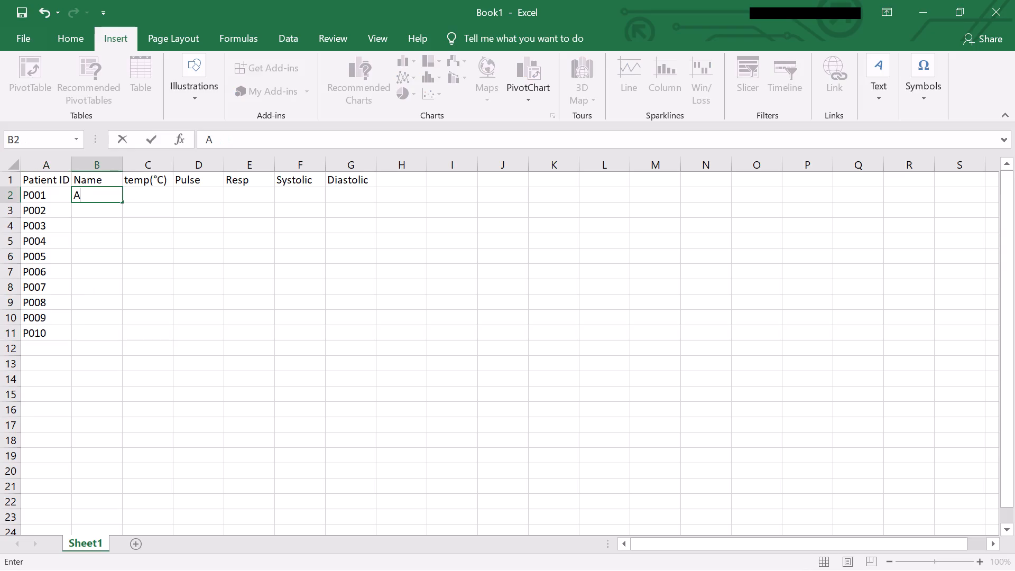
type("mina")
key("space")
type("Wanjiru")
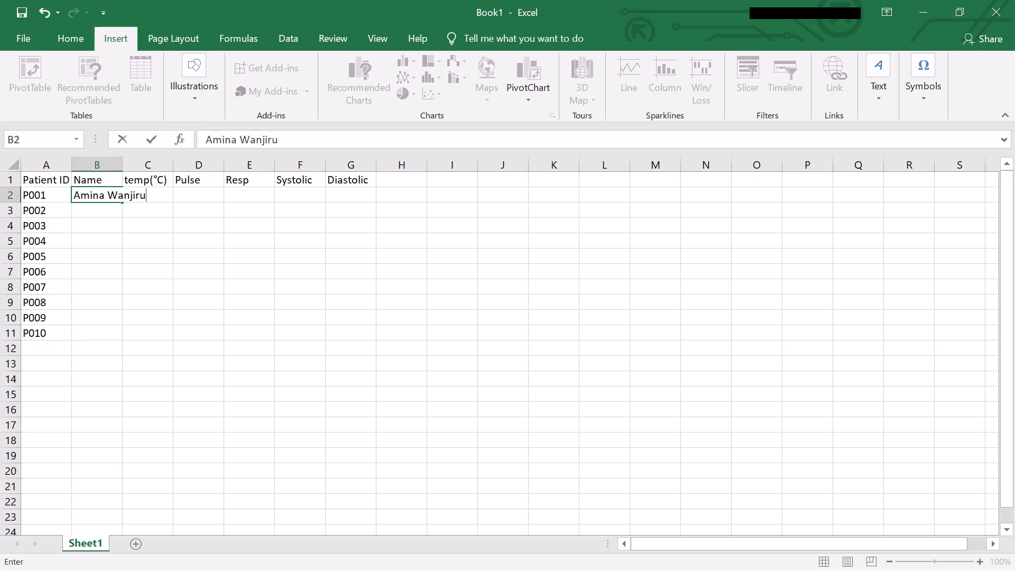
left_click(89, 212)
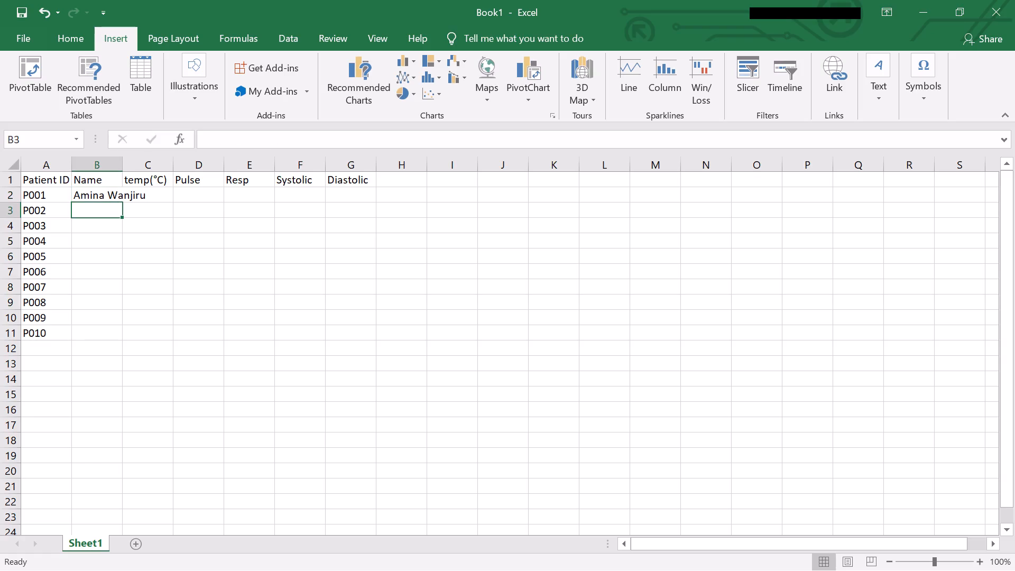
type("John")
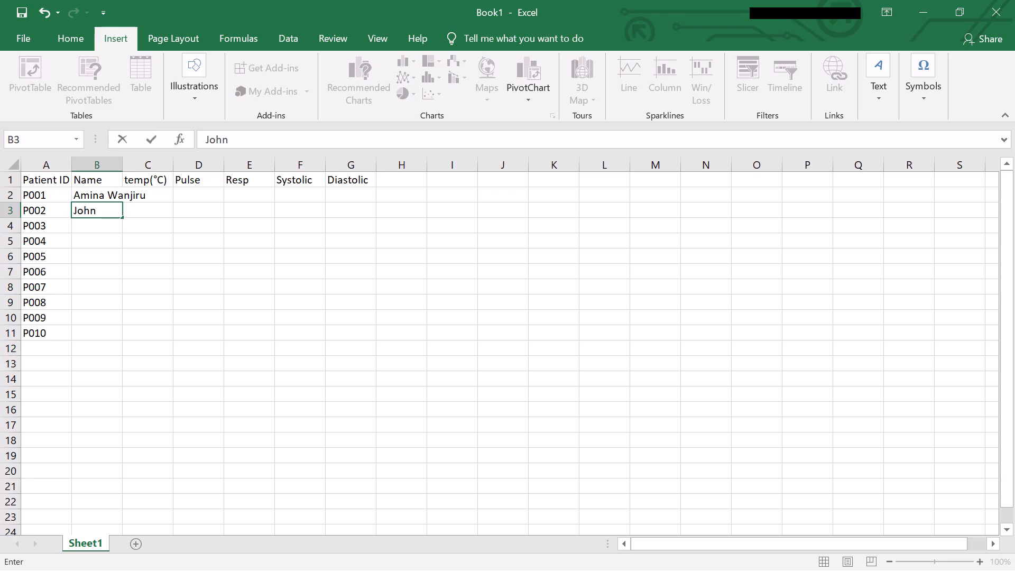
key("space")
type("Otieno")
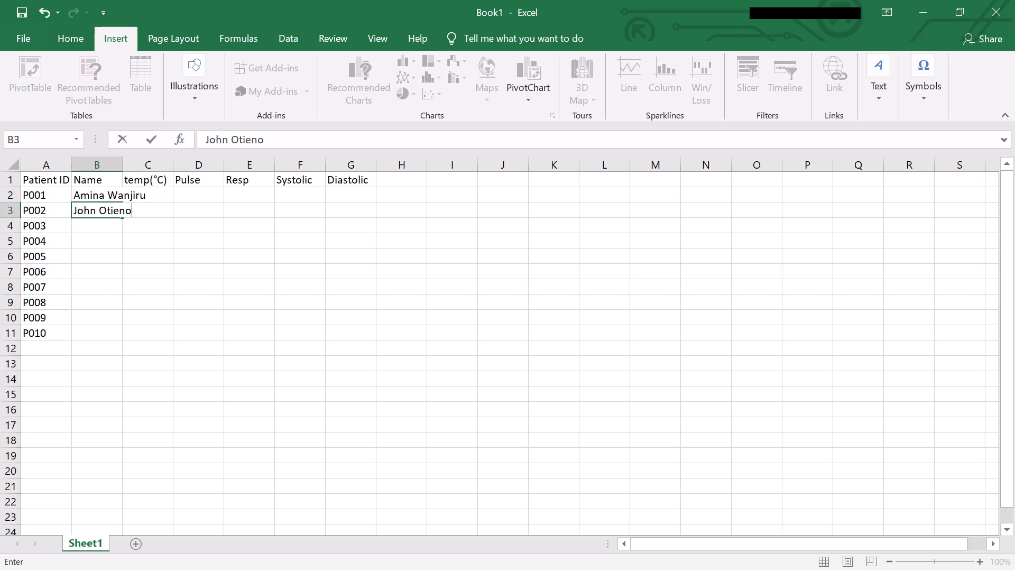
left_click(89, 221)
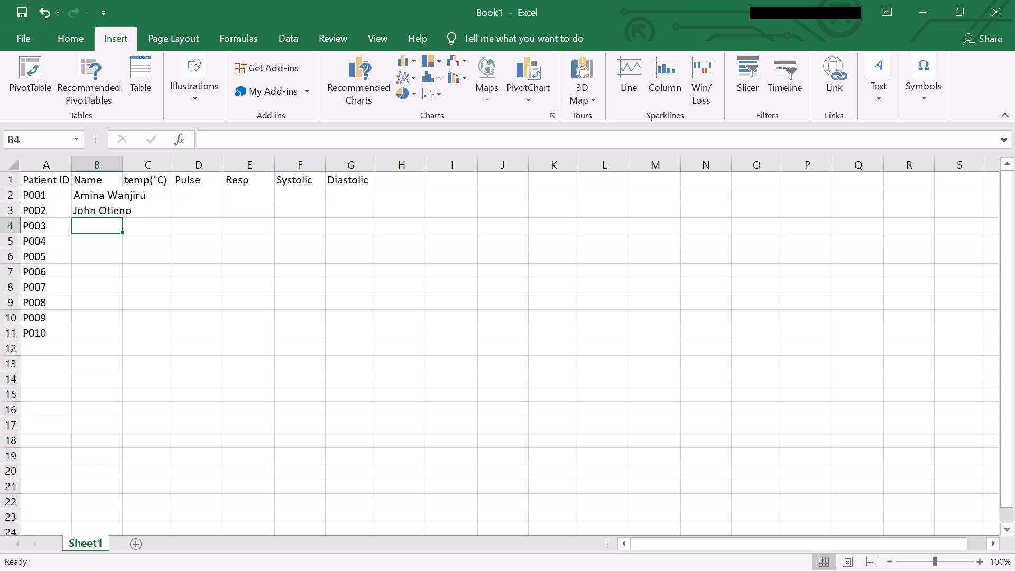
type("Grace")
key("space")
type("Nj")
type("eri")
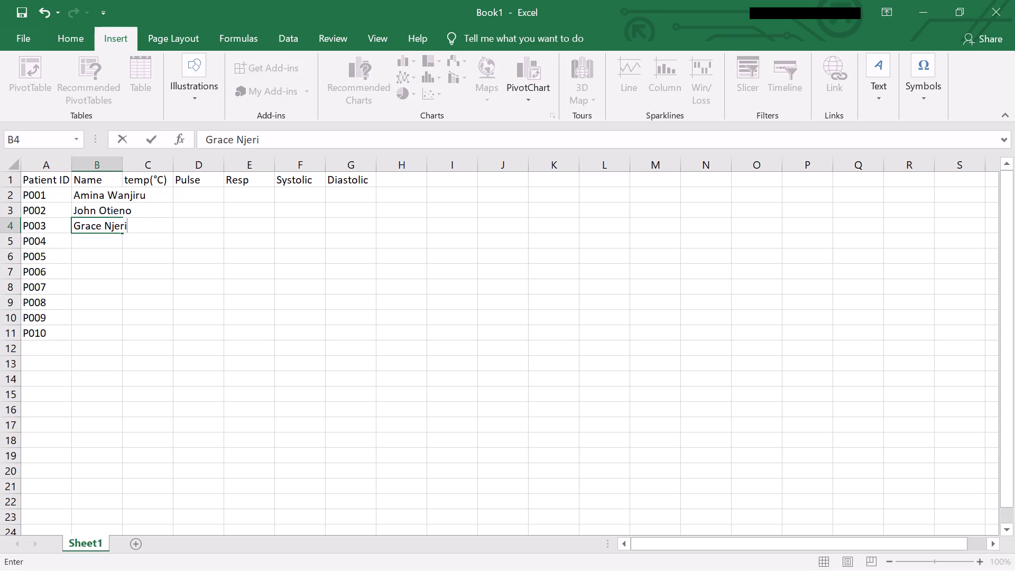
Enter the full names of sample patients P004 and P005 in cells B5 and B6, with correct capitalisation and spelling.
left_click(88, 238)
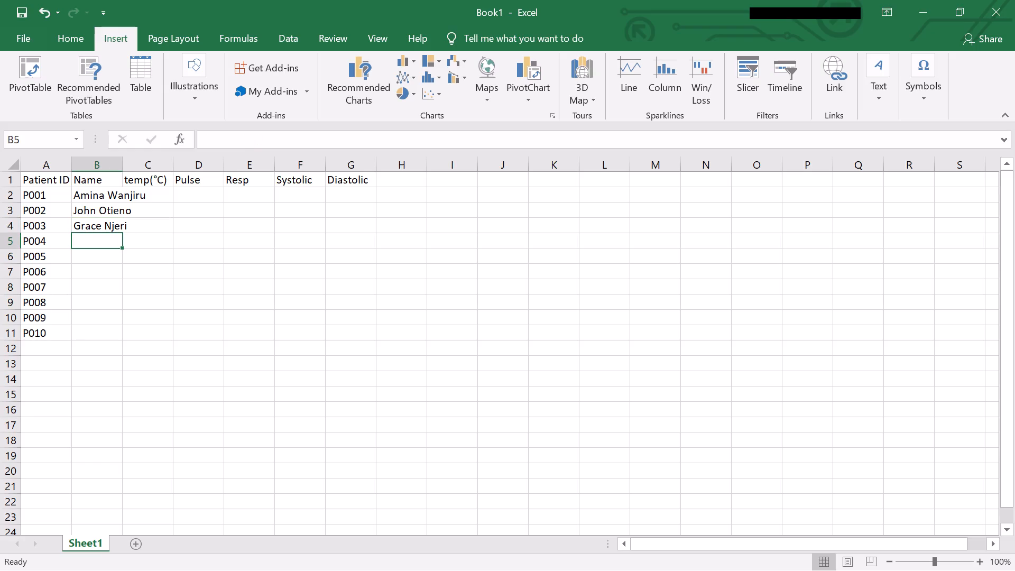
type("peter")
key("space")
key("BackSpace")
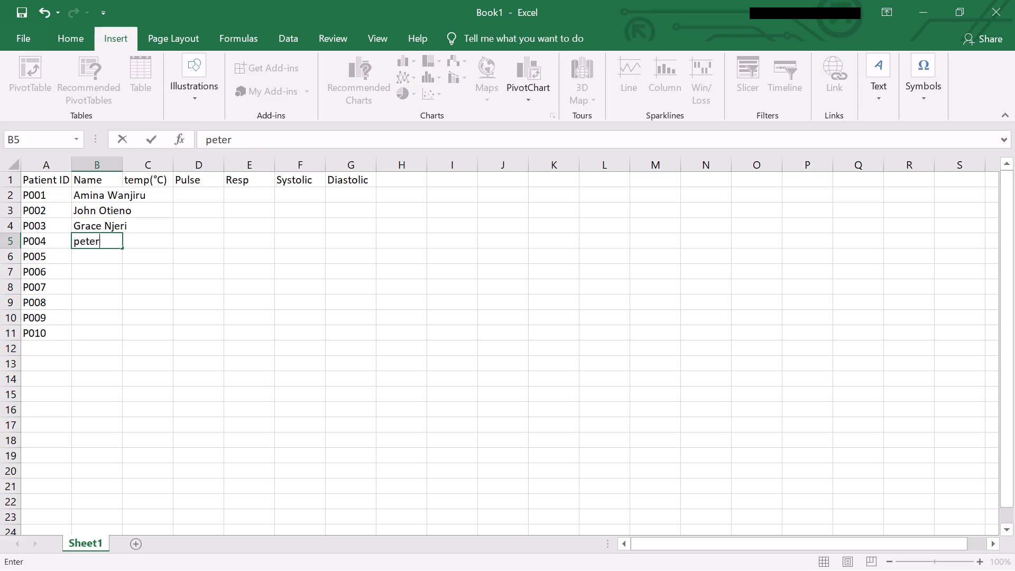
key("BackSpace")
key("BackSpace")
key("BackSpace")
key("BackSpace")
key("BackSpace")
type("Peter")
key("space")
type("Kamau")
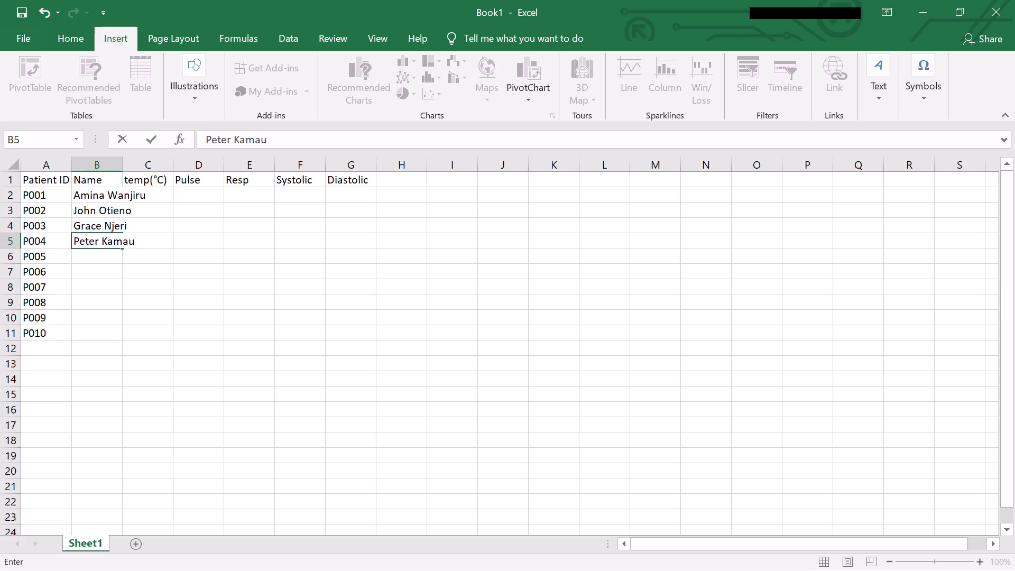
left_click(88, 251)
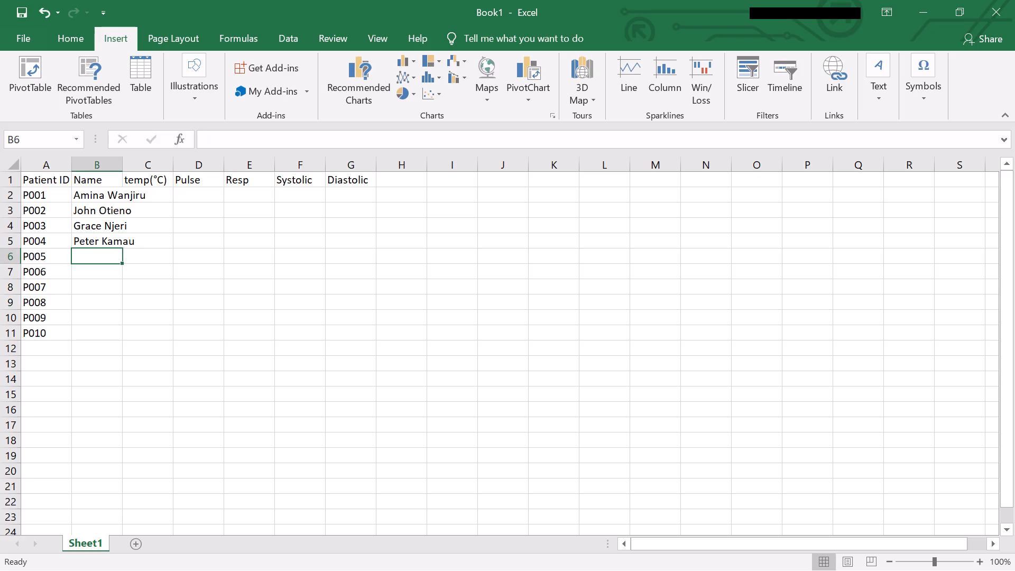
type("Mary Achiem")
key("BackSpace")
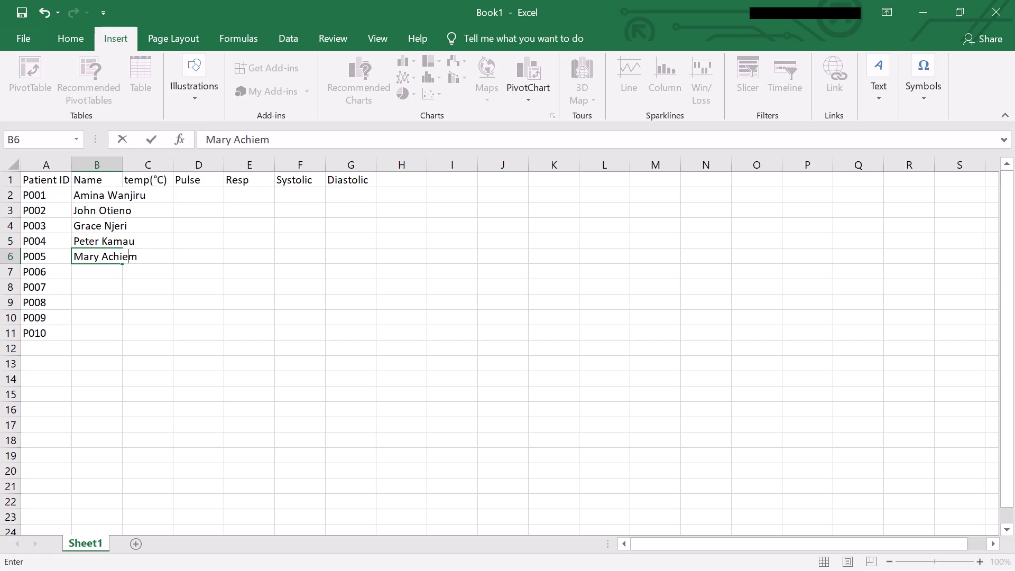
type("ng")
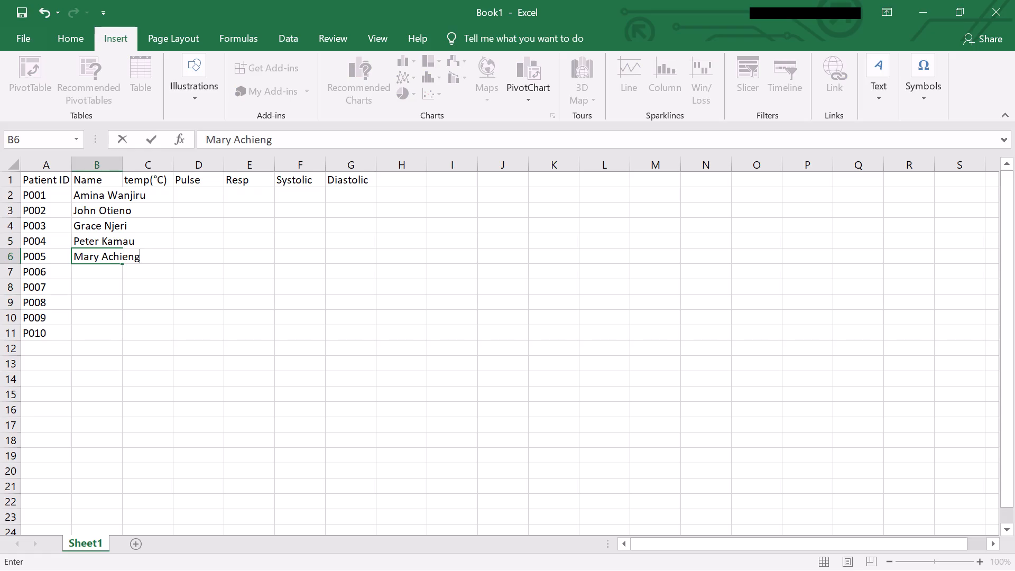
Enter the full names of sample patients P006, P007 and P008 in cells B7 to B9.
left_click(87, 267)
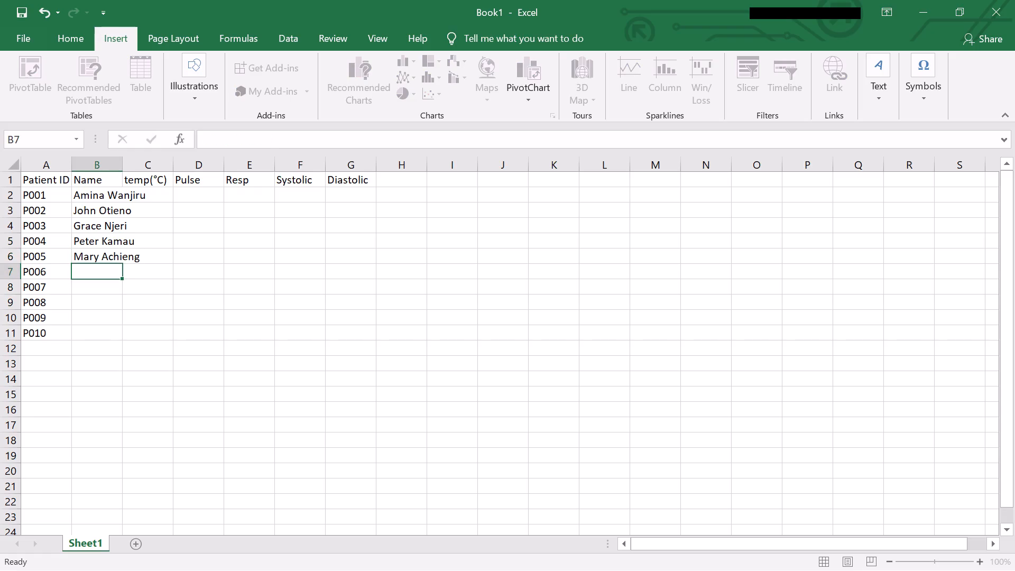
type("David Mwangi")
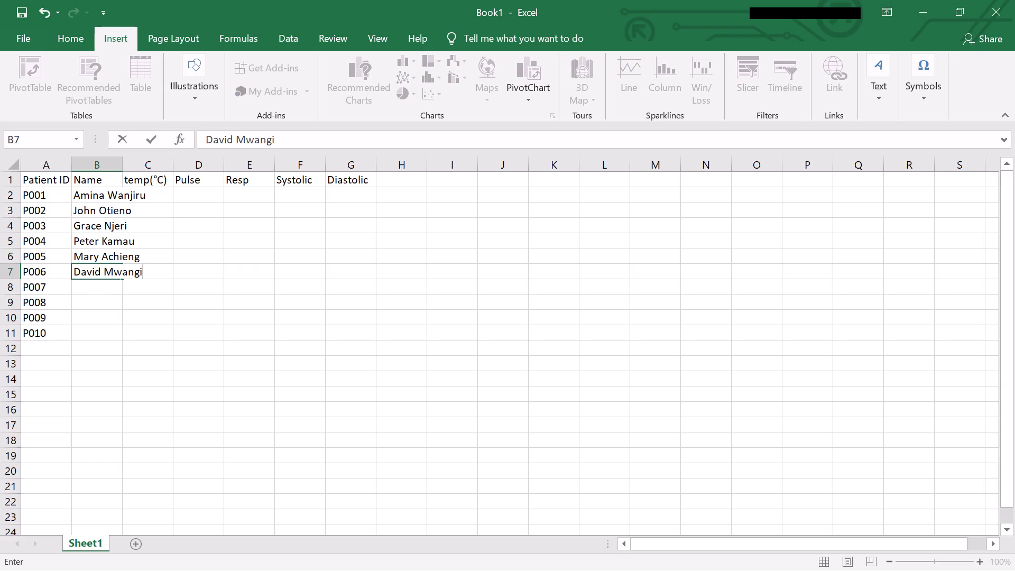
left_click(87, 284)
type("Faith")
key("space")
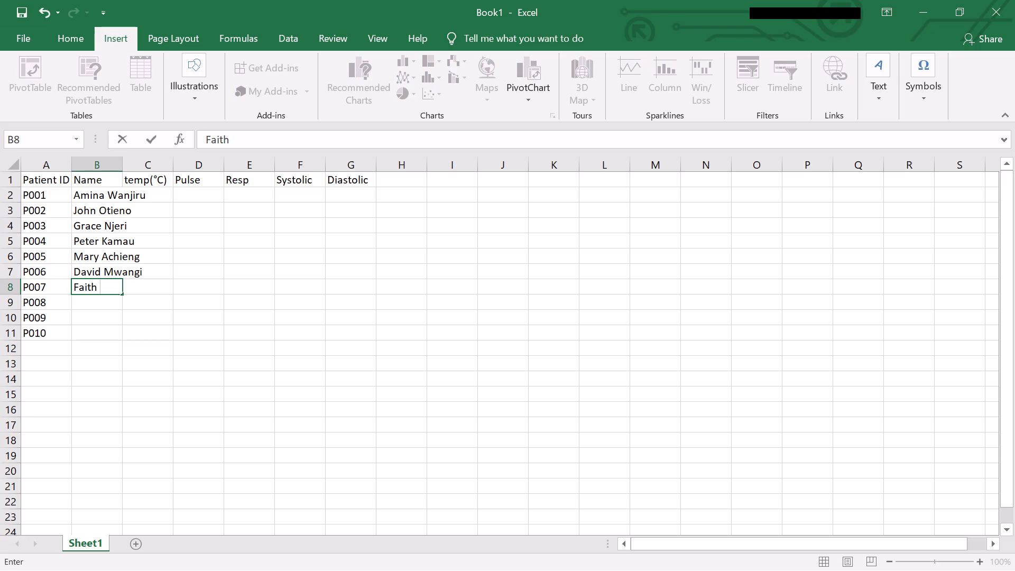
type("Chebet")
left_click(87, 301)
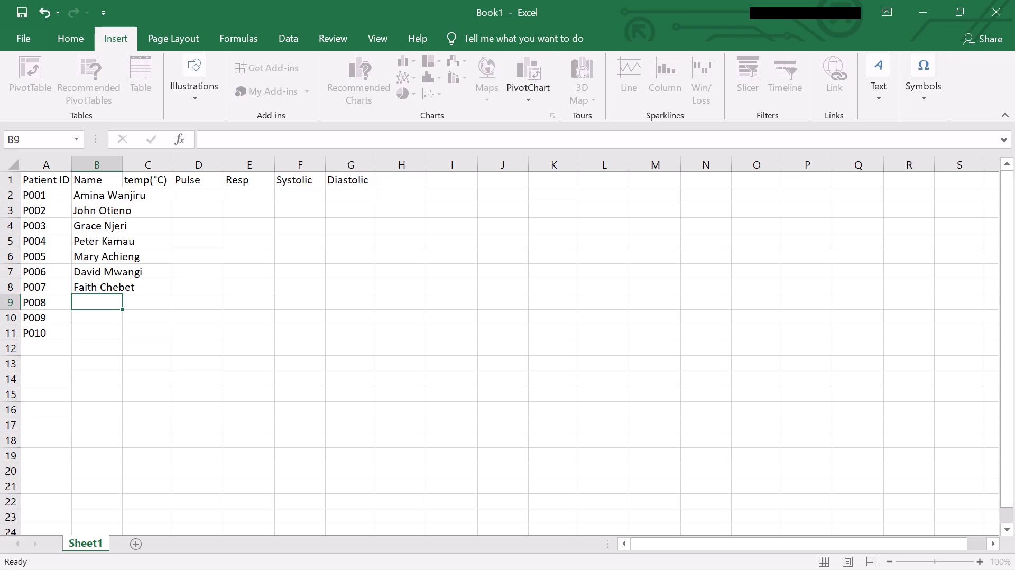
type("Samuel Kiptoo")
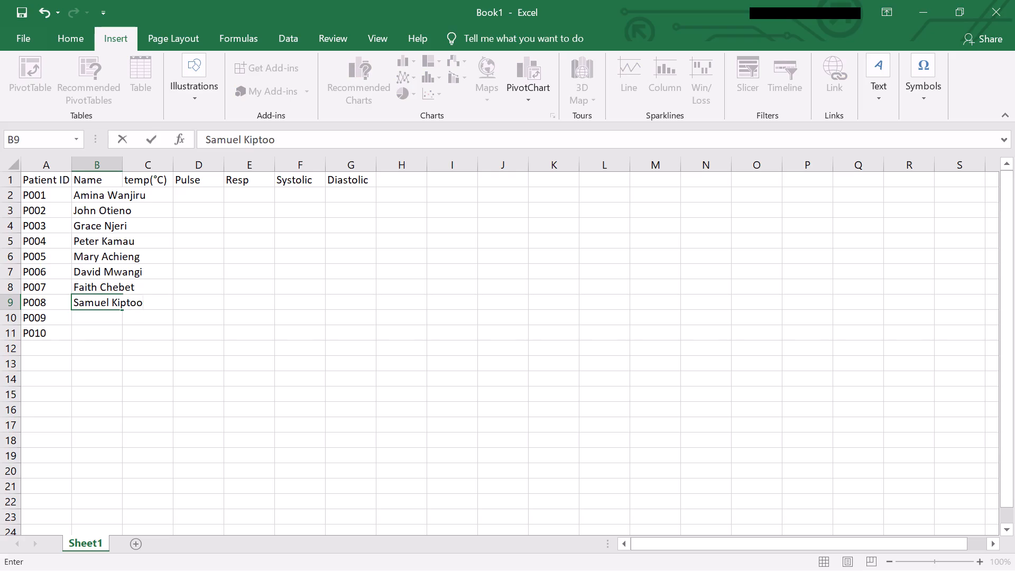
Enter the full names of sample patients P009 and P010 in cells B10 and B11 of the Name column.
left_click(85, 316)
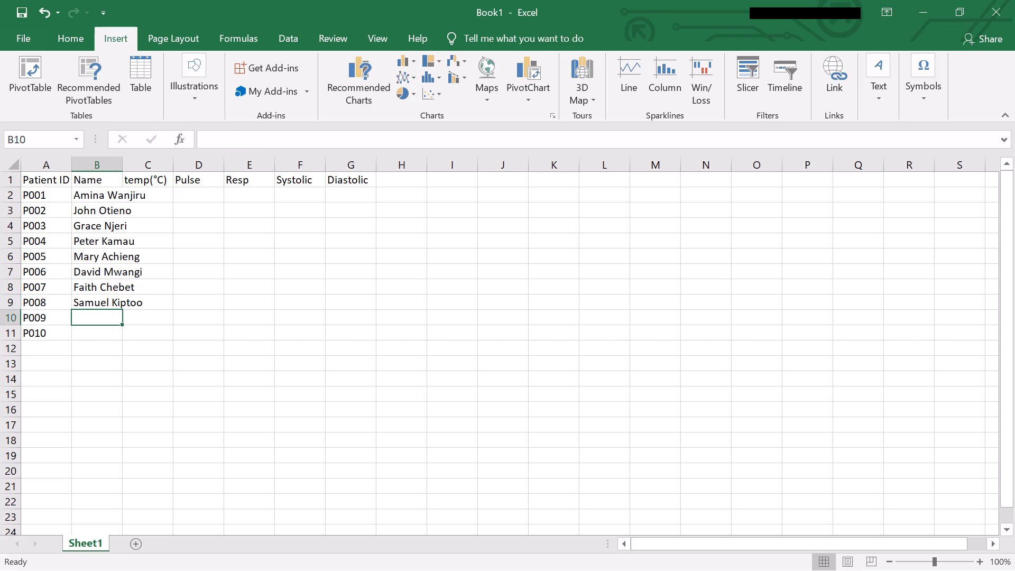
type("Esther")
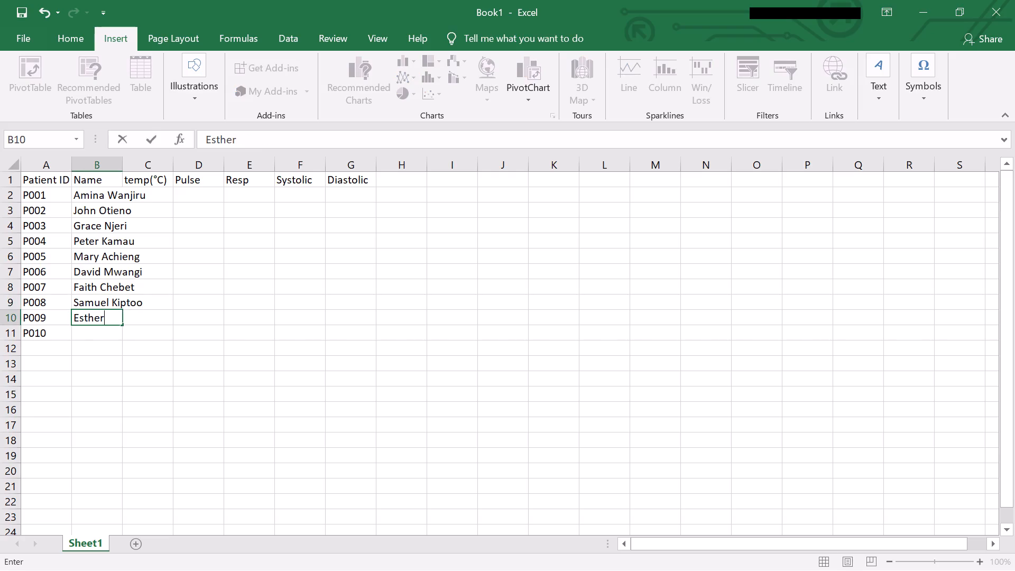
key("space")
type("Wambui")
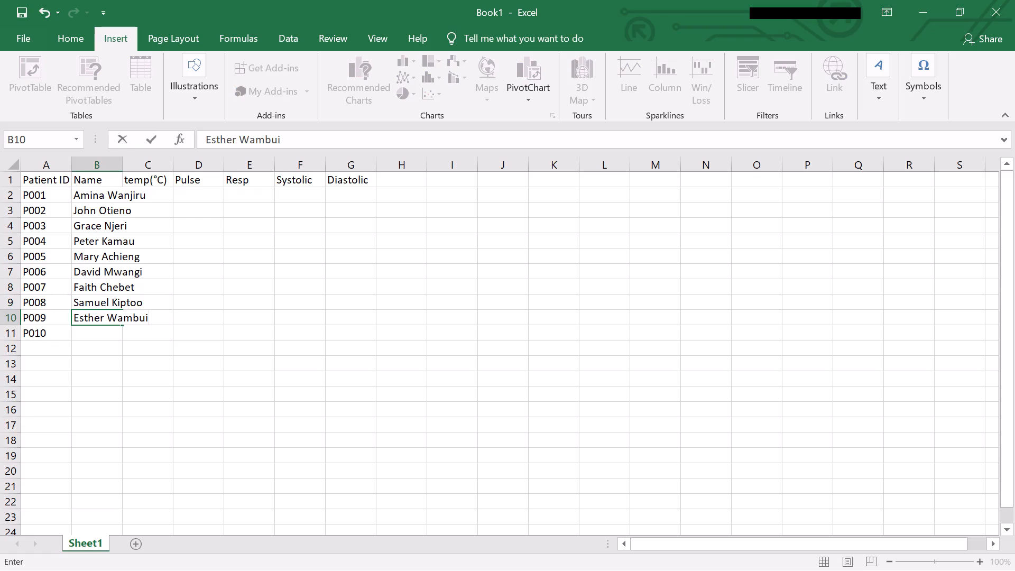
left_click(85, 328)
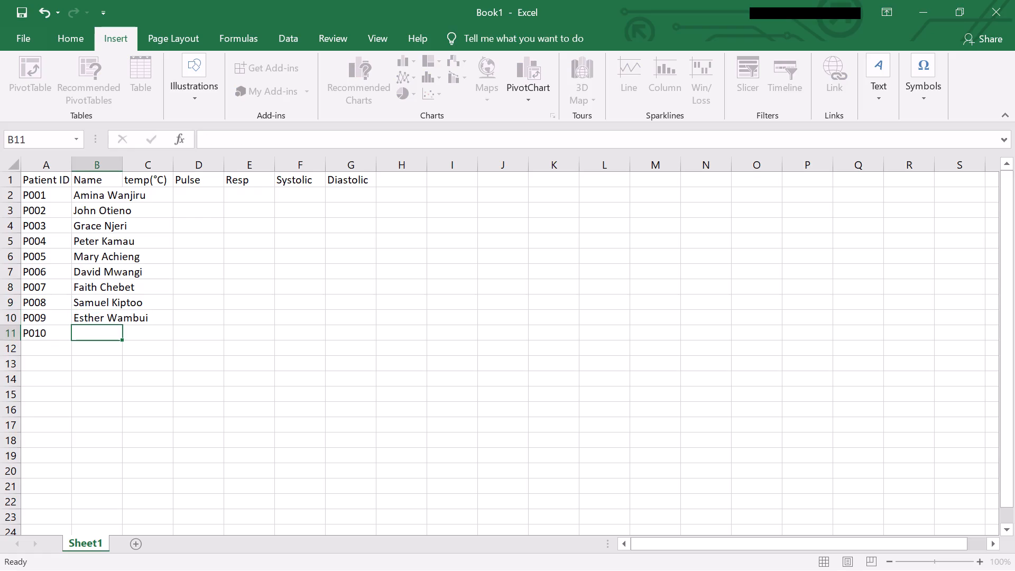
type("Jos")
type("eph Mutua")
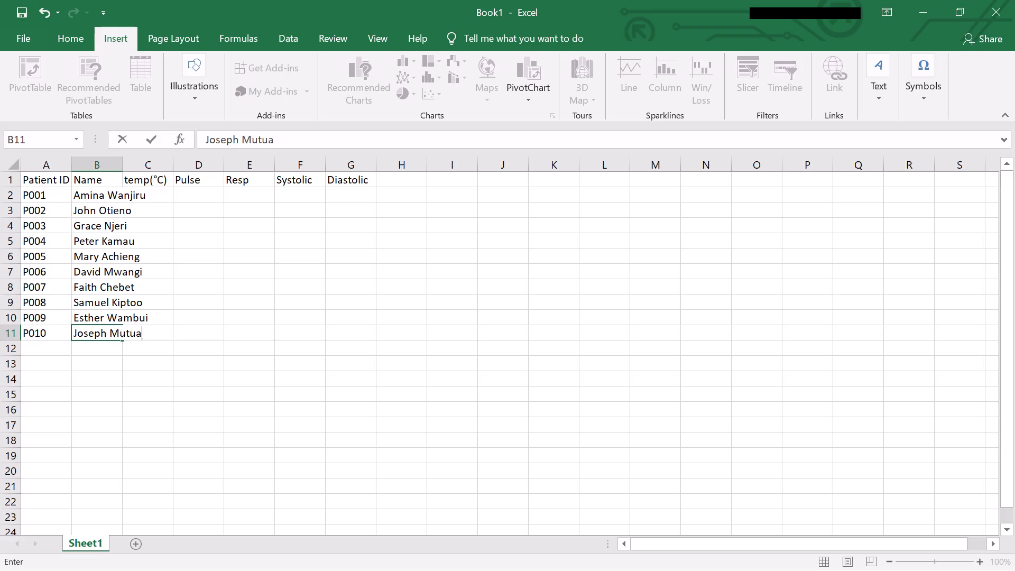
left_click(161, 192)
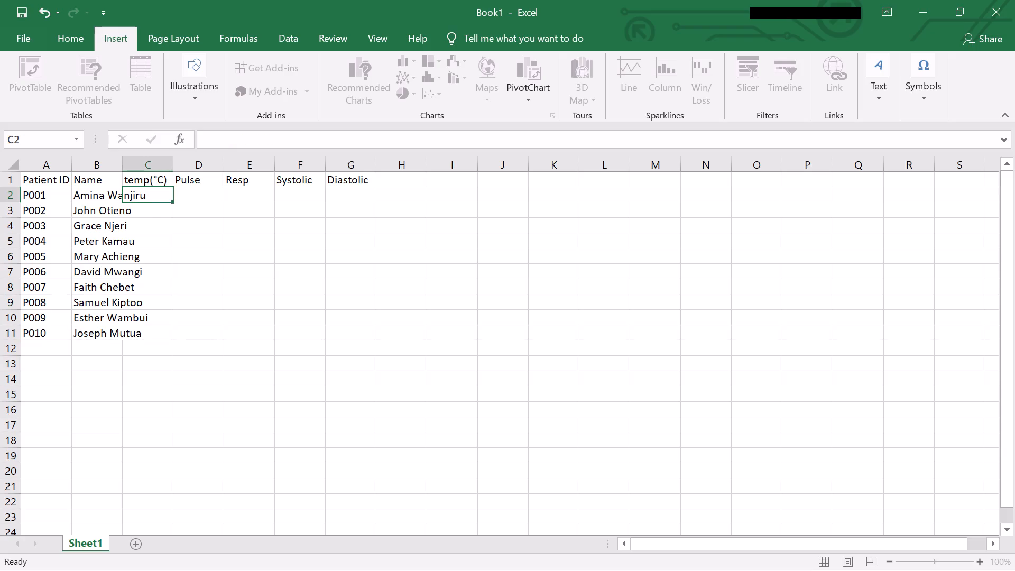
Widen the Name column B until the longest patient names fit fully inside their cells.
left_click_drag(121, 165, 135, 165)
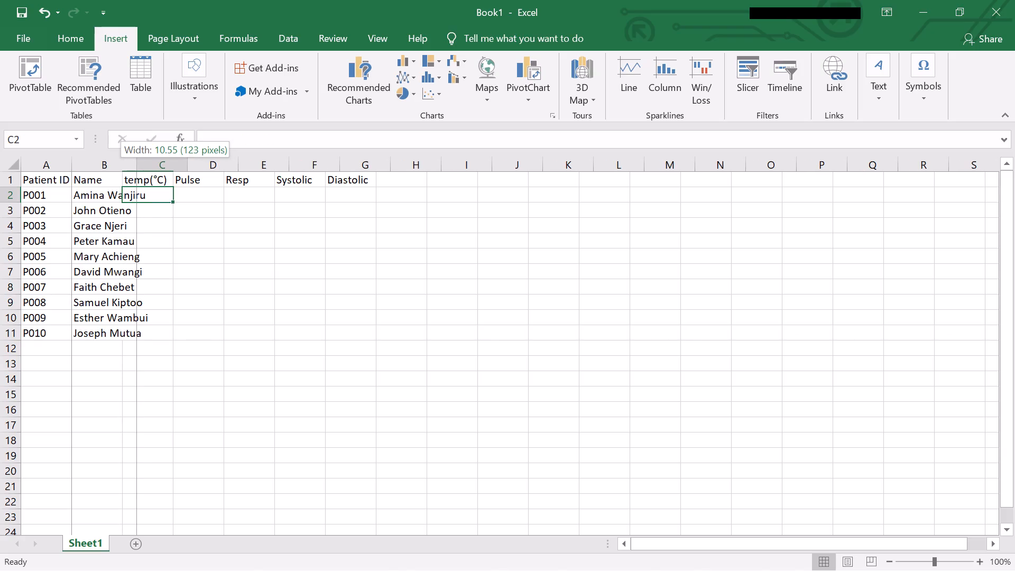
left_click_drag(135, 165, 142, 168)
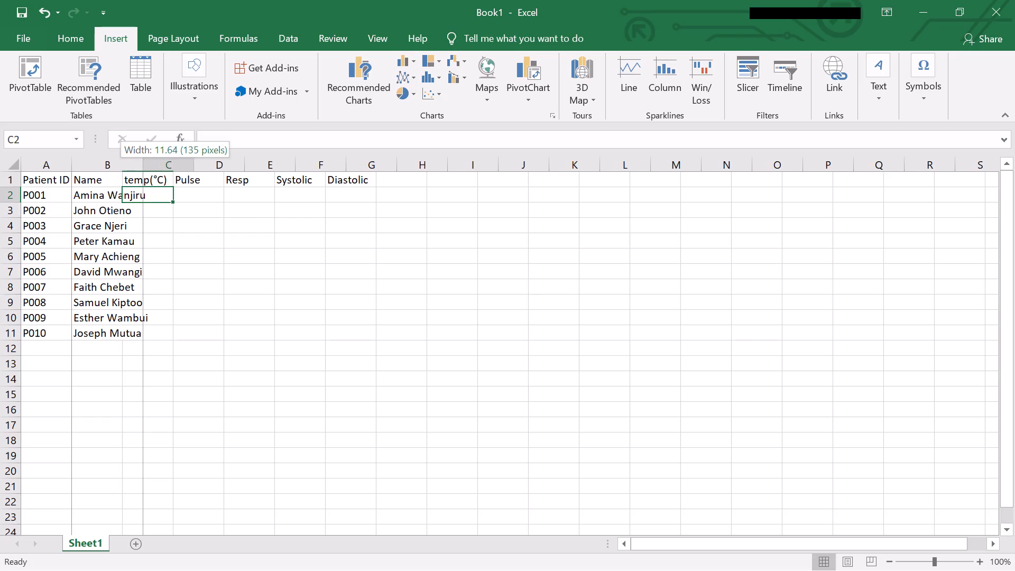
left_click_drag(142, 168, 149, 169)
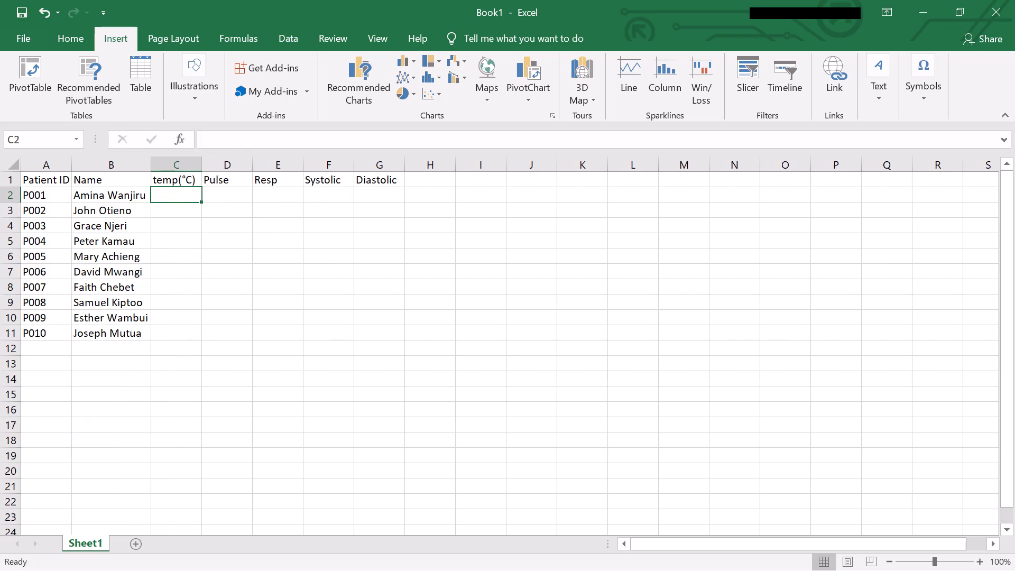
Enter the temperatures 36.8, 38.4, 37.1 and 36.5 for patients P001 to P004 in cells C2 to C5.
left_click(164, 195)
type("36.8")
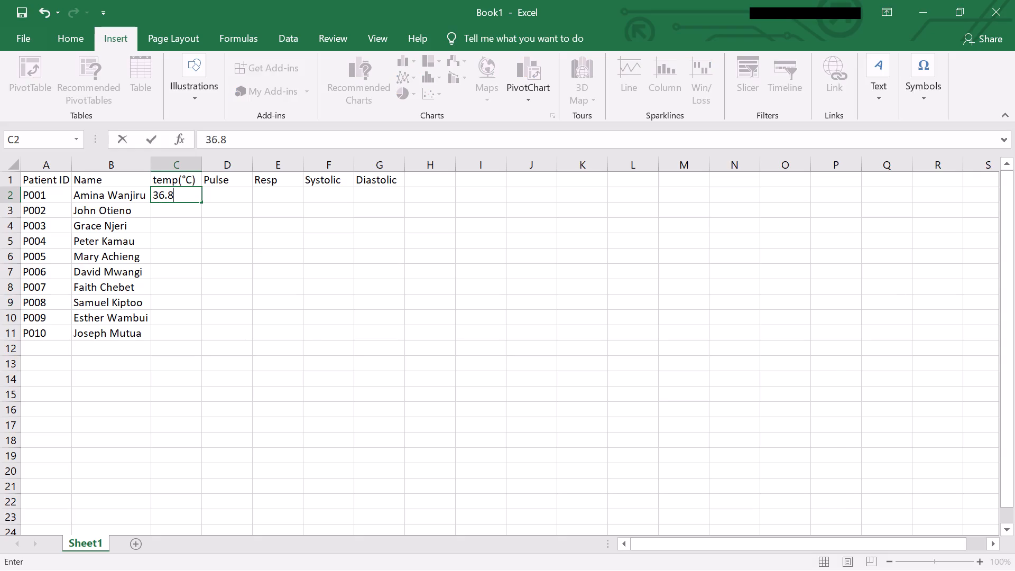
left_click(167, 211)
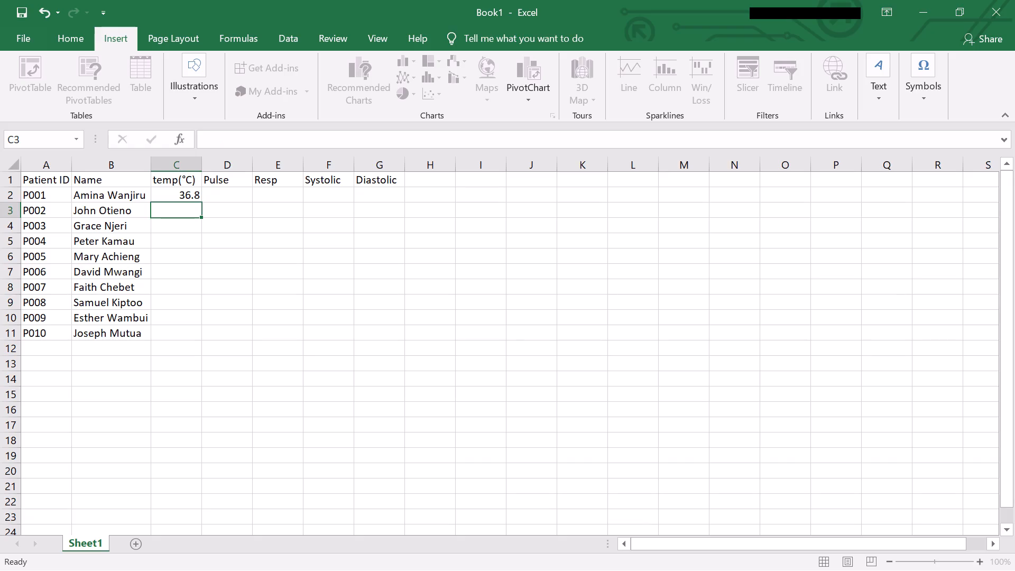
type("38")
type(".4")
left_click(166, 226)
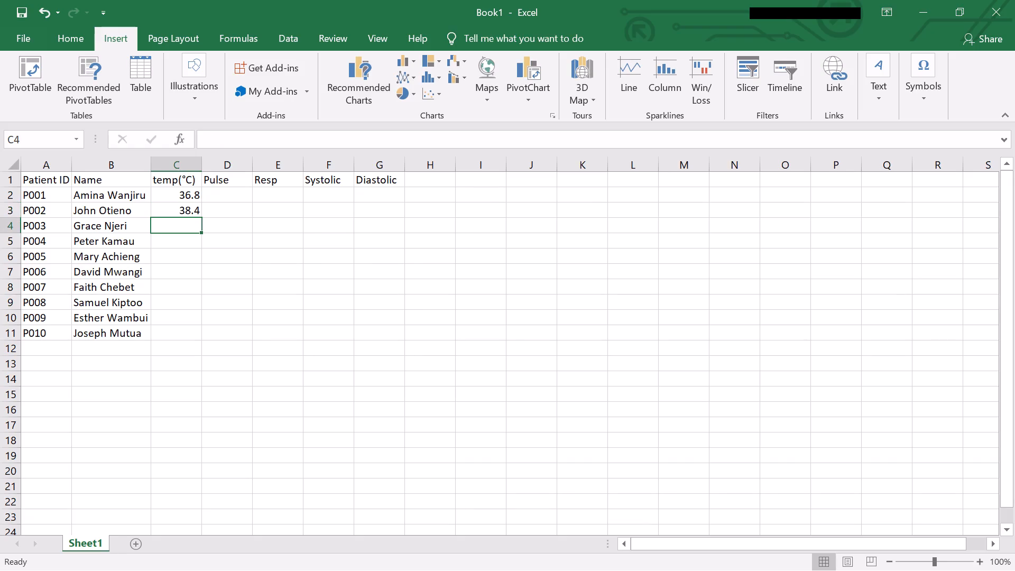
key("3")
key("7")
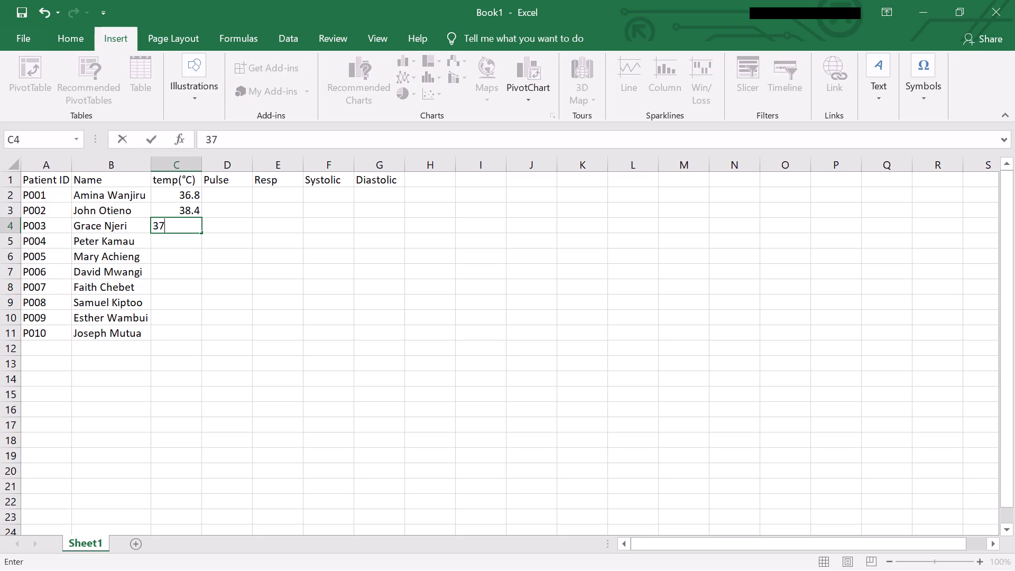
type(".1")
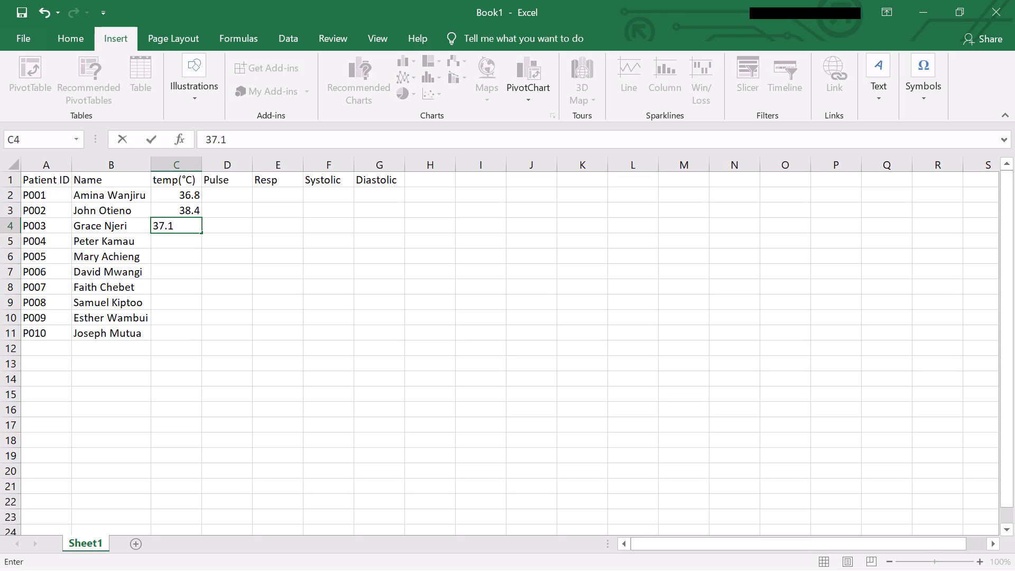
left_click(166, 236)
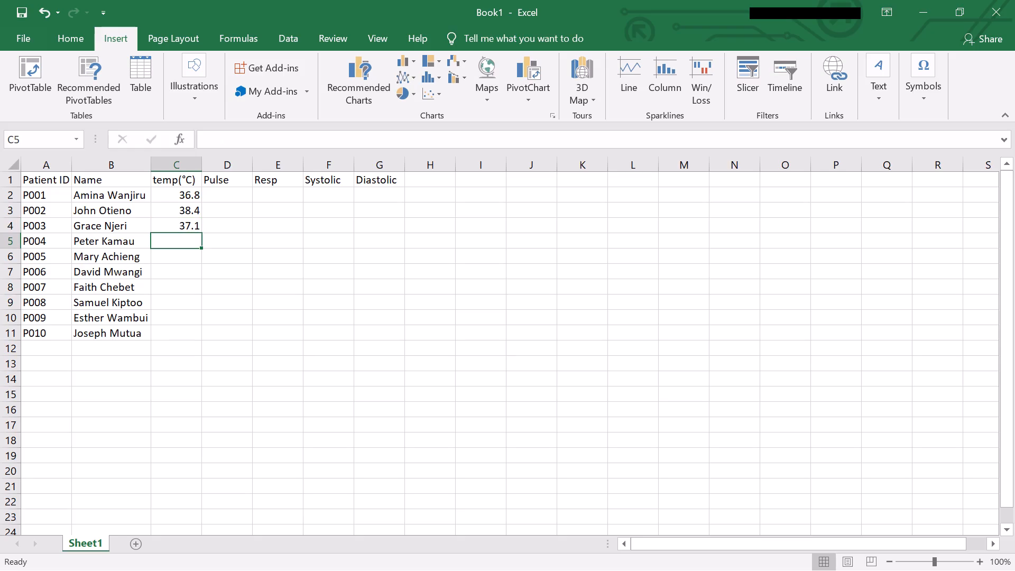
type("36")
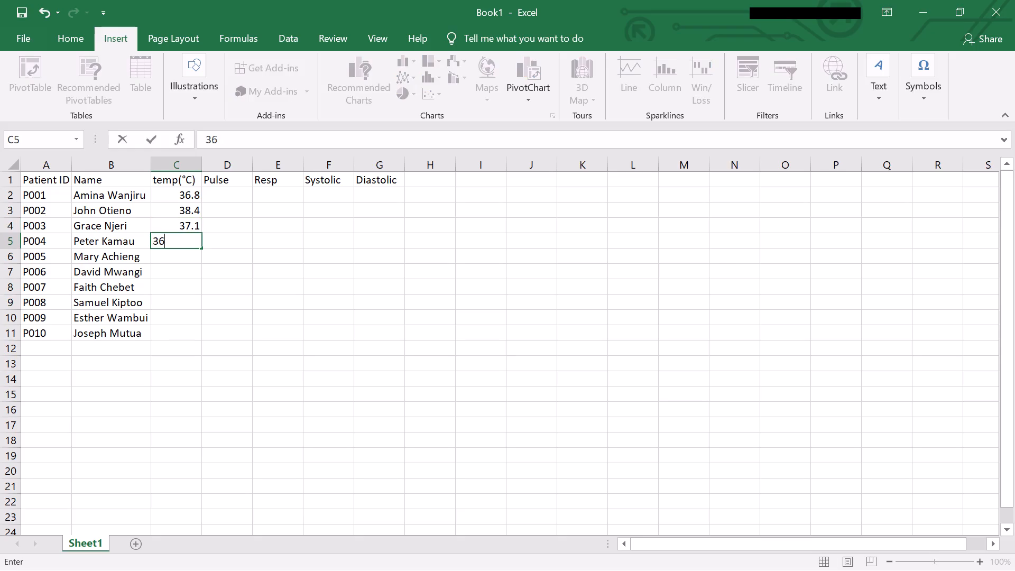
type(".5")
Enter the temperatures 39.0 and 36.9 for patients P005 and P006 in cells C6 and C7.
left_click(167, 253)
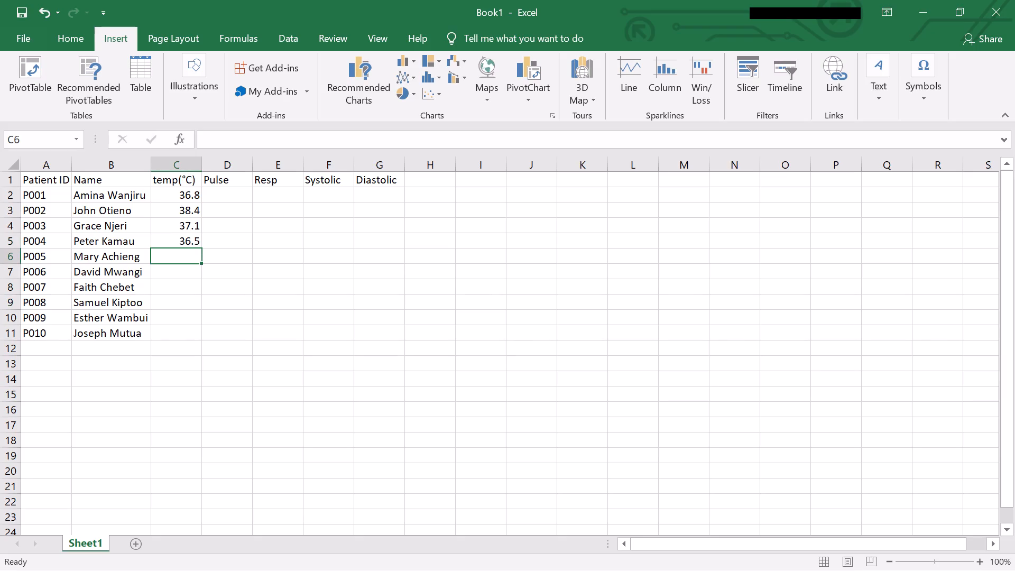
type("39.0")
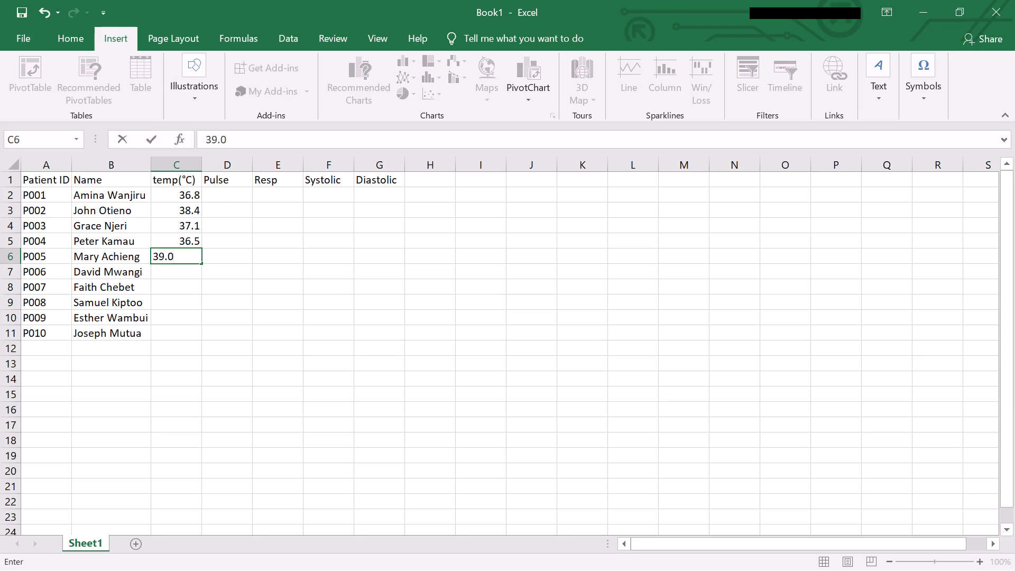
left_click(168, 269)
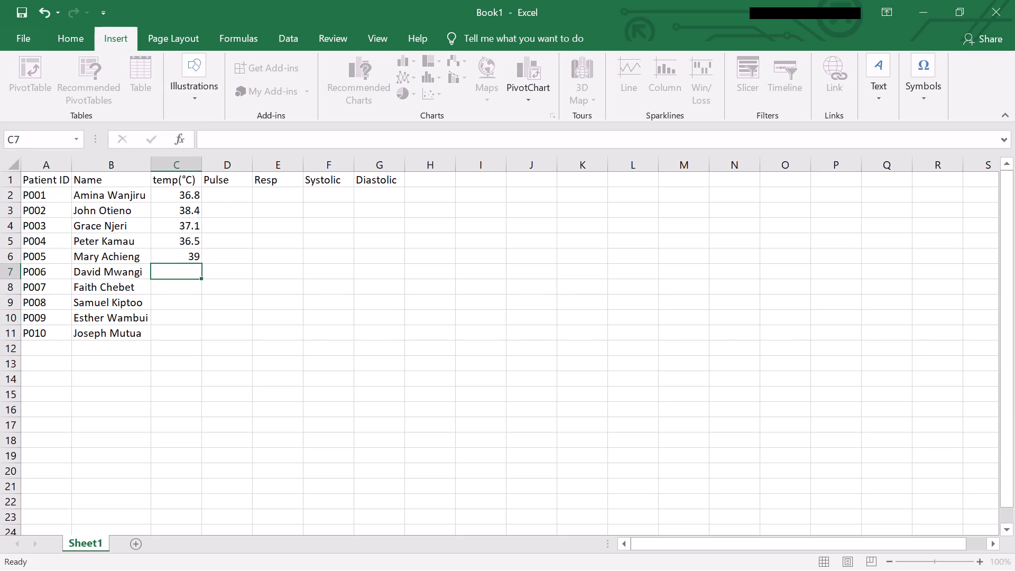
type("36")
type(".9")
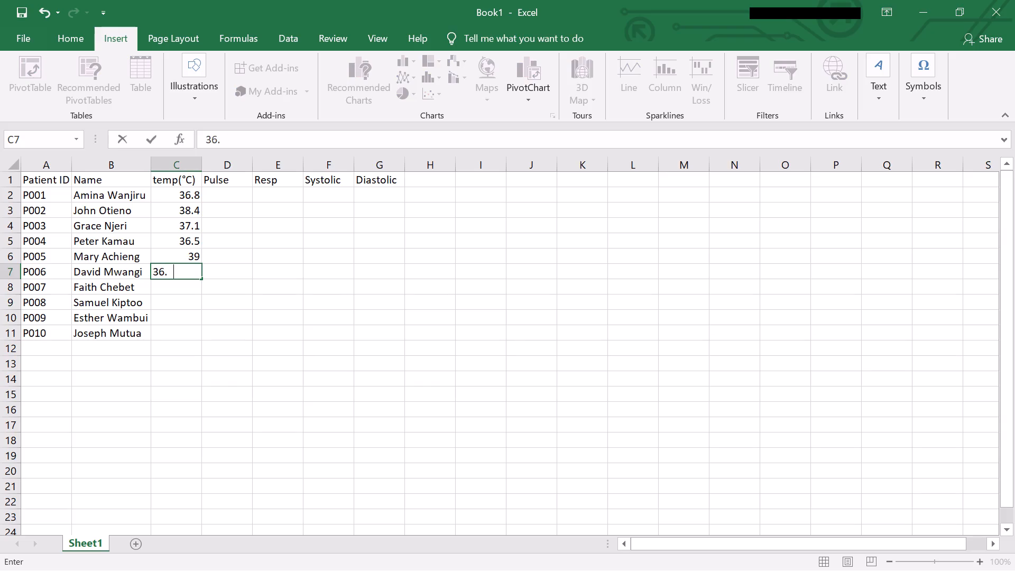
left_click(169, 280)
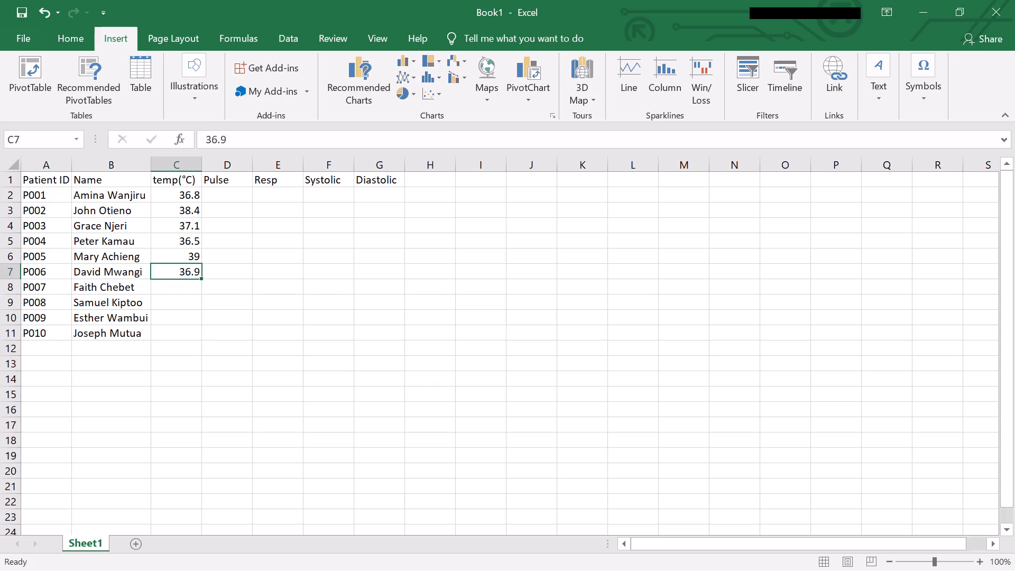
Enter the temperatures 37.6 and 36.7 for patients P007 and P008 in cells C8 and C9.
left_click(168, 288)
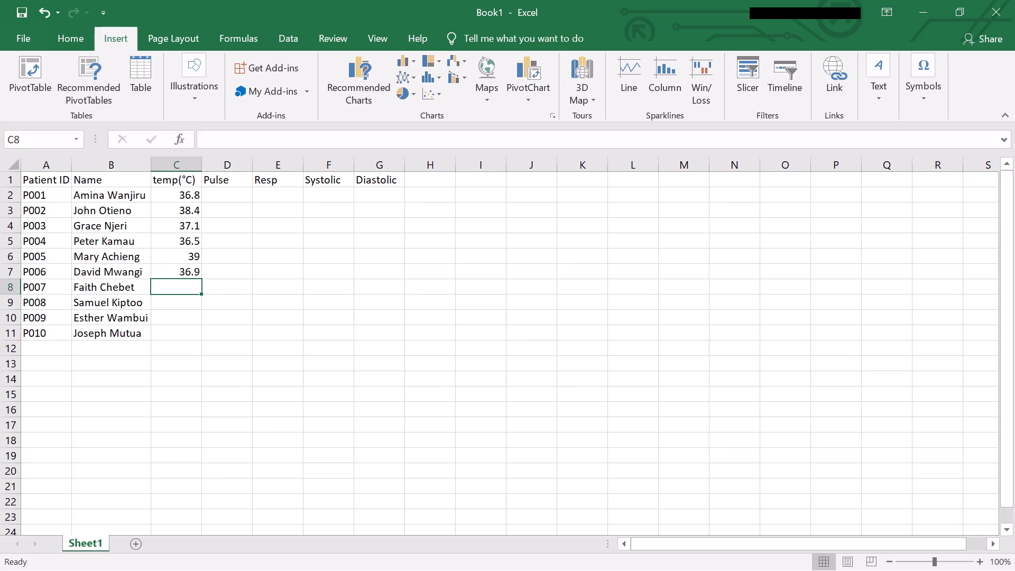
left_click(168, 288)
type("37.")
key("6")
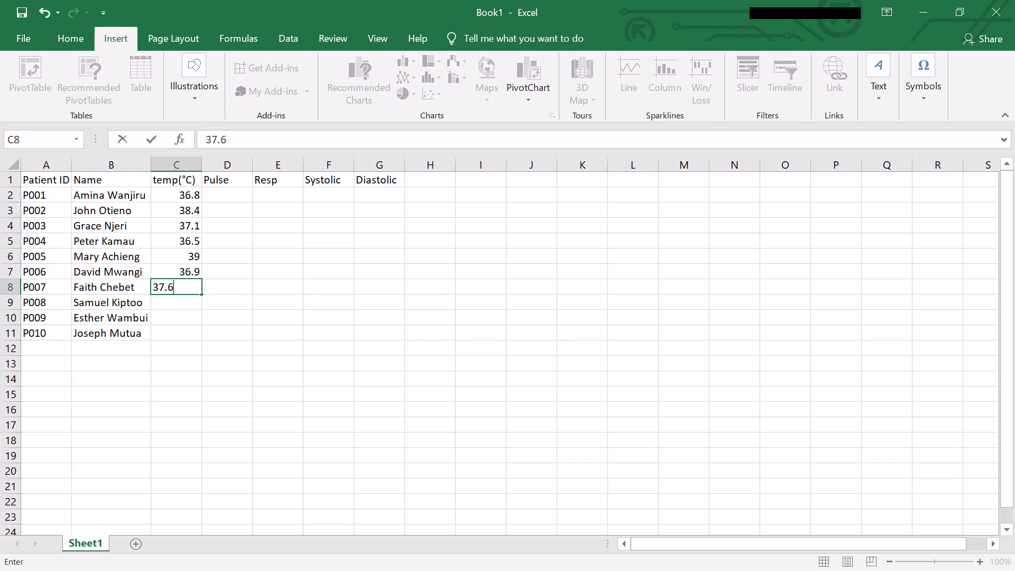
type("36")
type(".7")
key("BackSpace")
key("BackSpace")
key("BackSpace")
key("BackSpace")
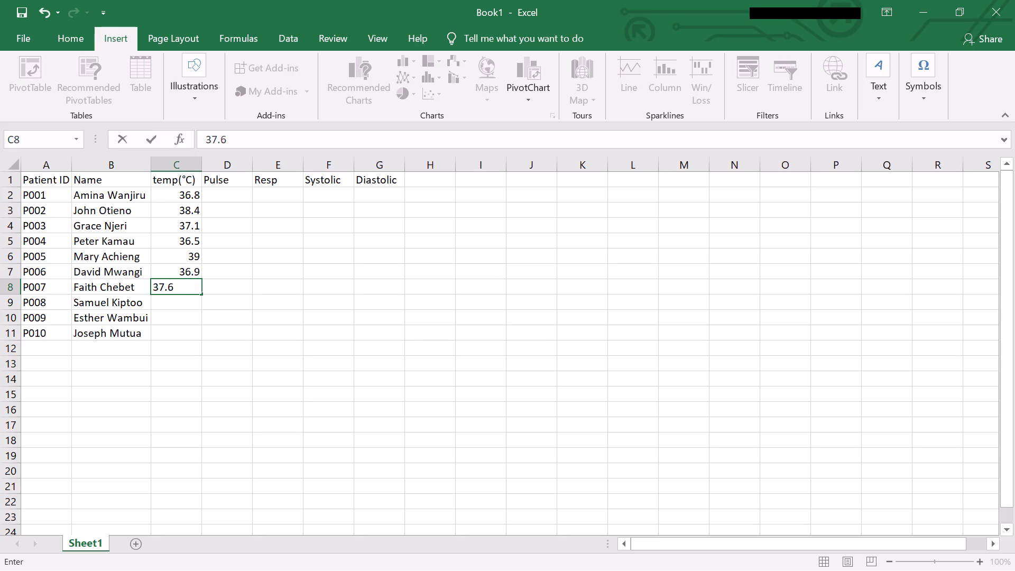
left_click(168, 312)
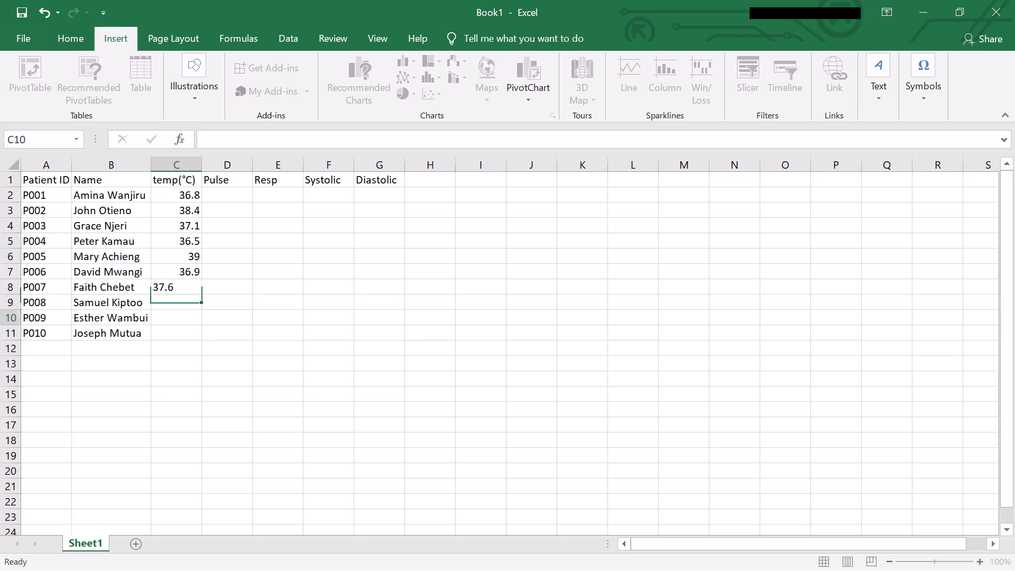
left_click(173, 300)
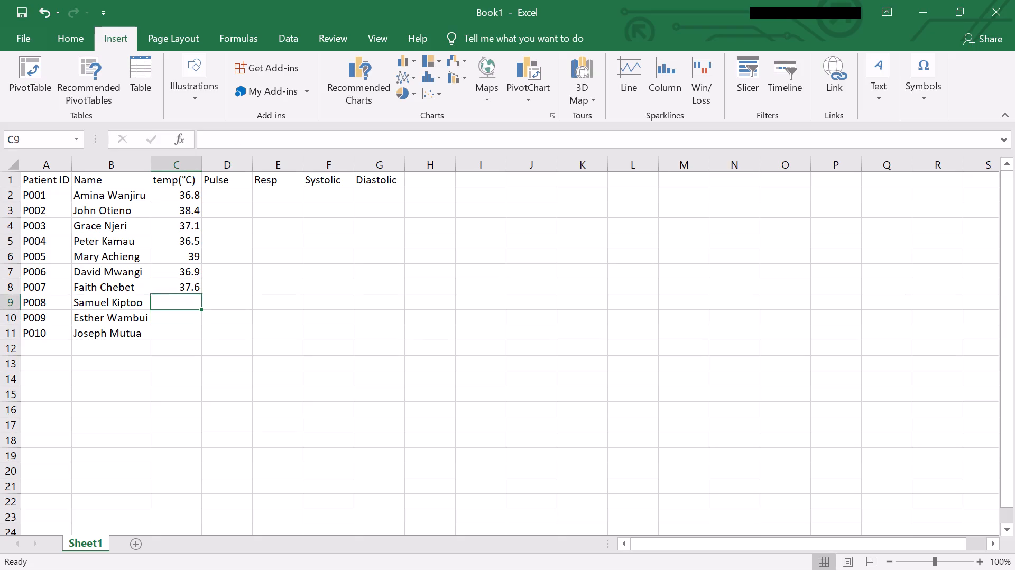
type("36.7")
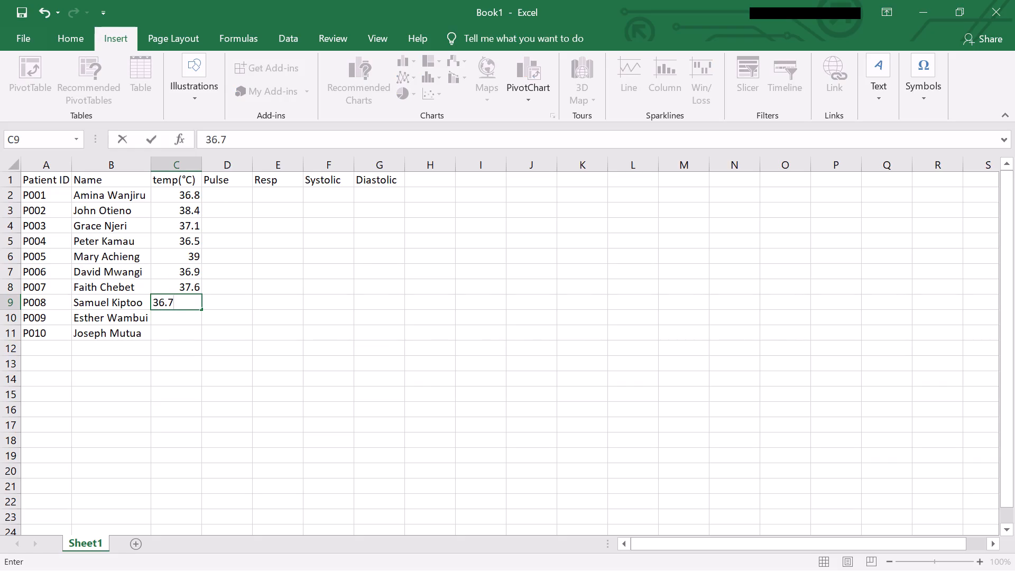
left_click(173, 317)
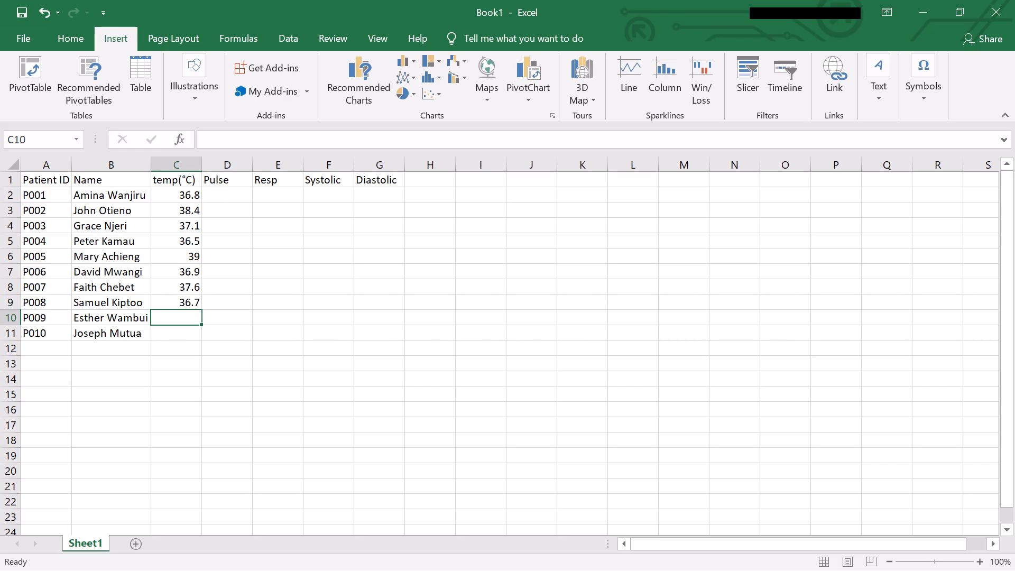
Enter the temperatures 38.0 and 37.0 for patients P009 and P010 in cells C10 and C11.
type("38.0")
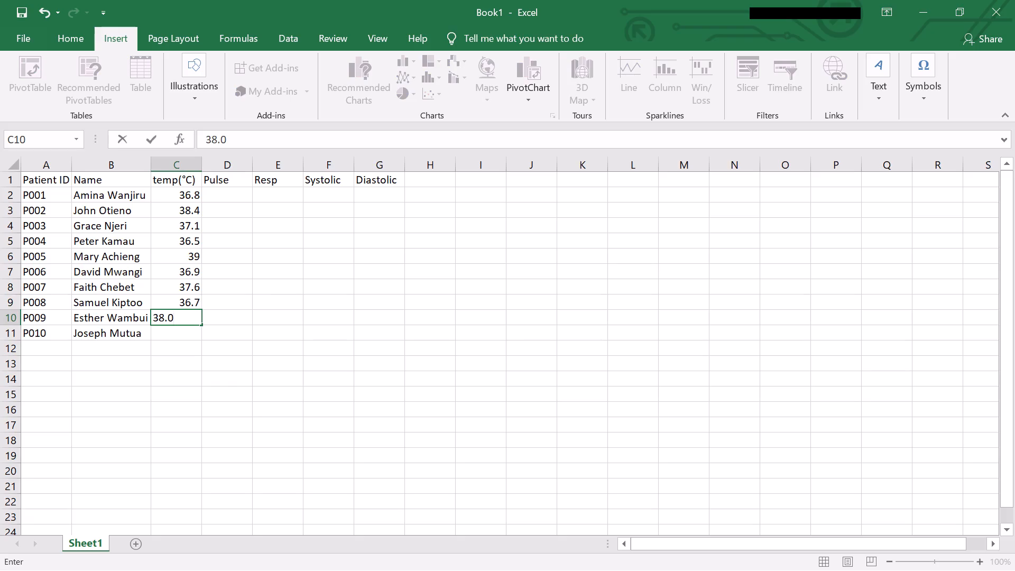
left_click(174, 331)
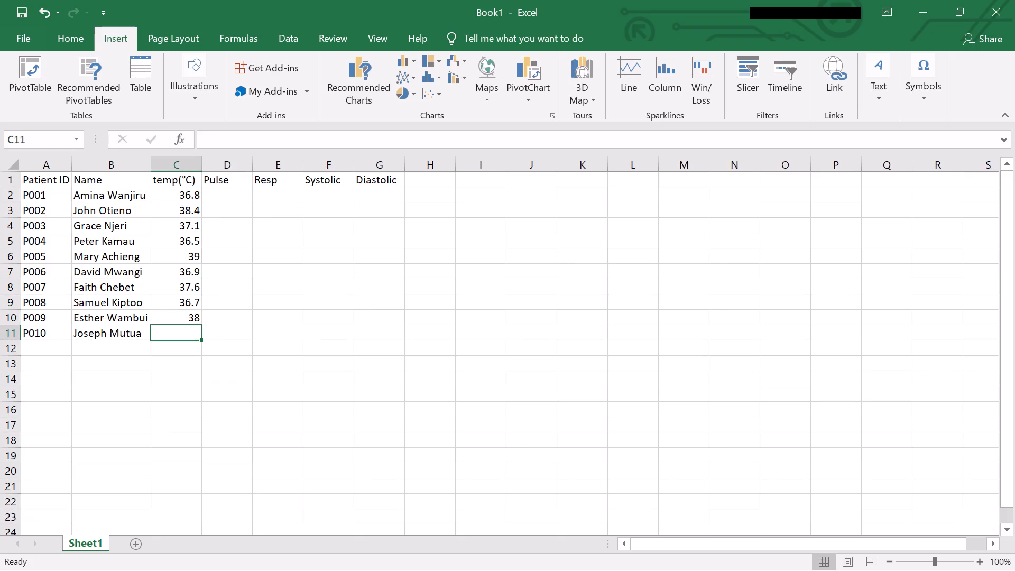
type("37")
type(".0")
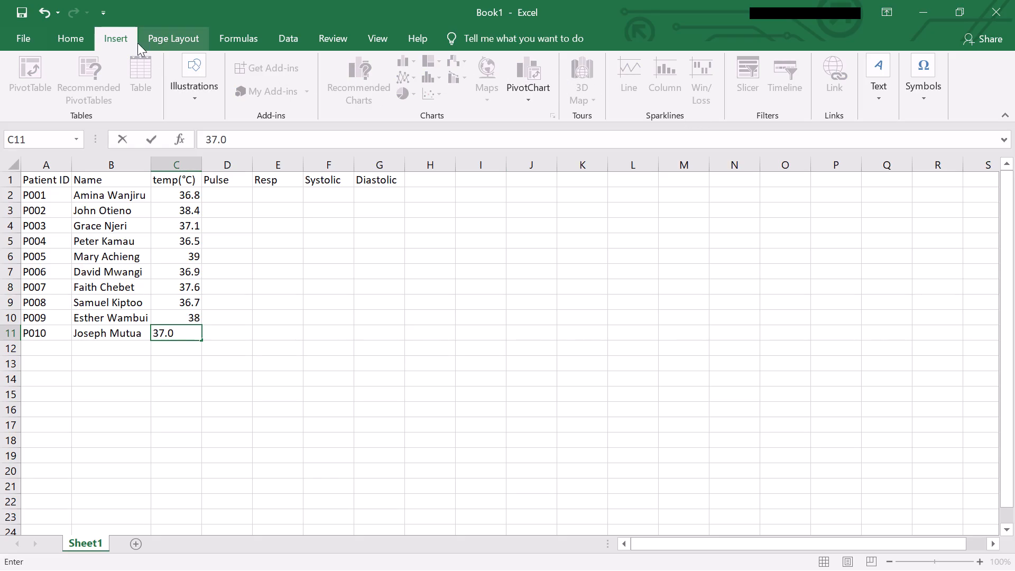
Apply the Number format to the whole temperature column C.
left_click(85, 39)
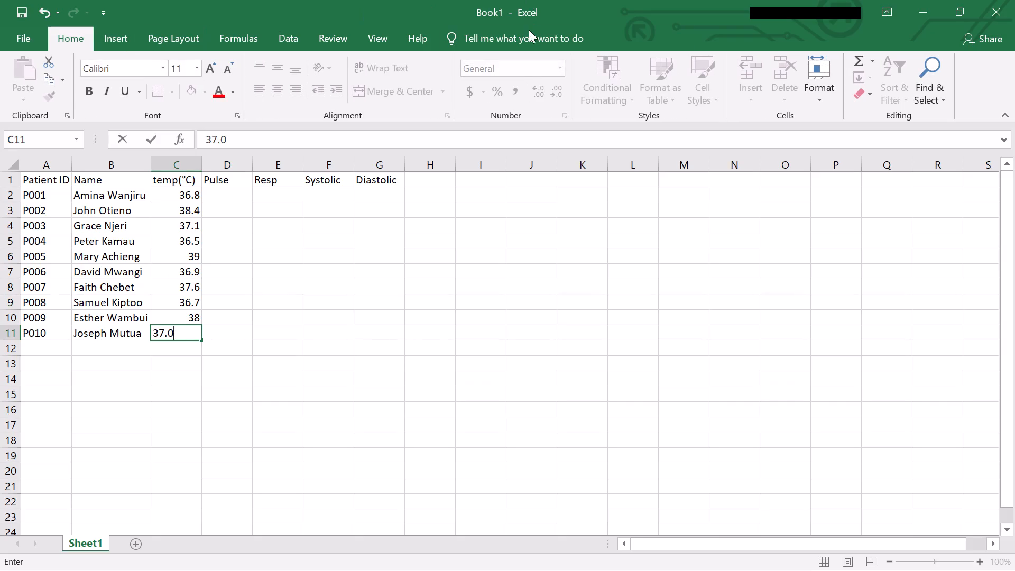
left_click(553, 92)
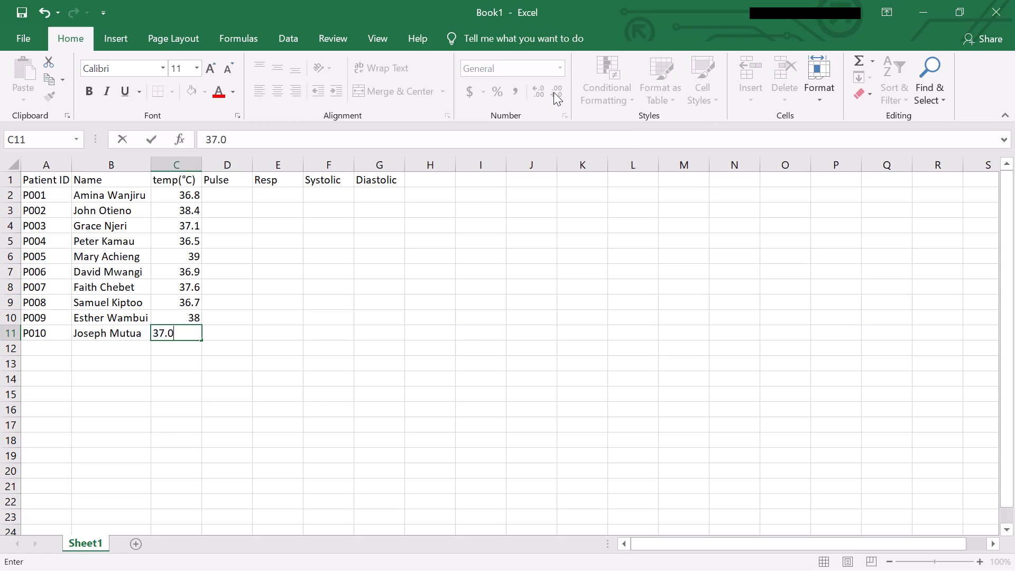
left_click(547, 89)
left_click(176, 162)
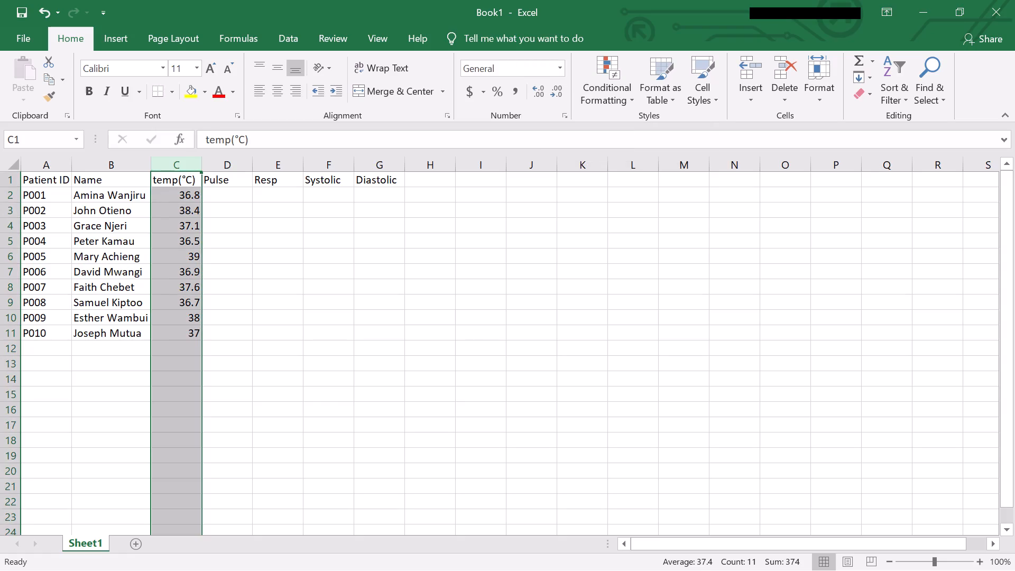
left_click(558, 72)
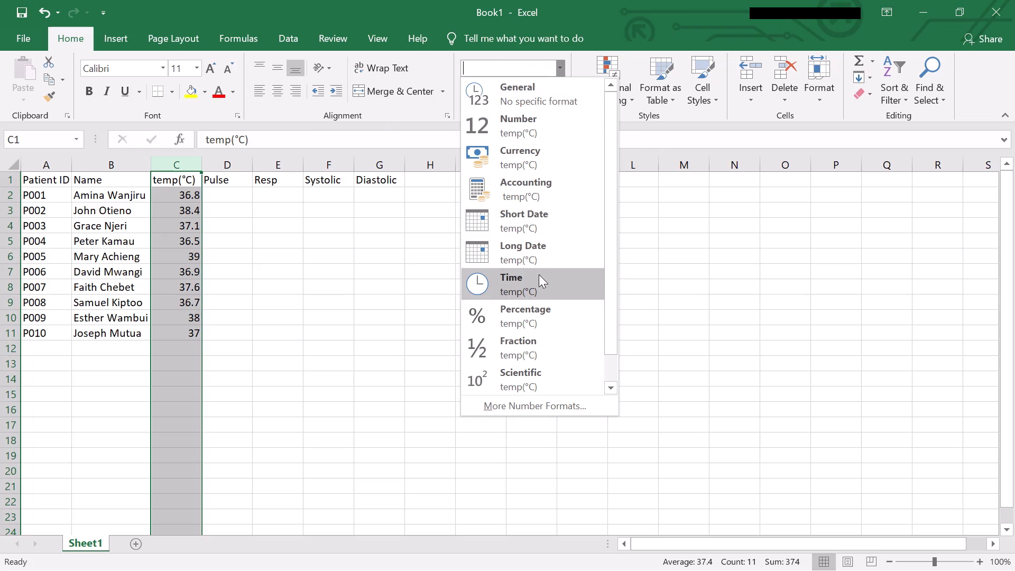
left_click(609, 385)
left_click(609, 385)
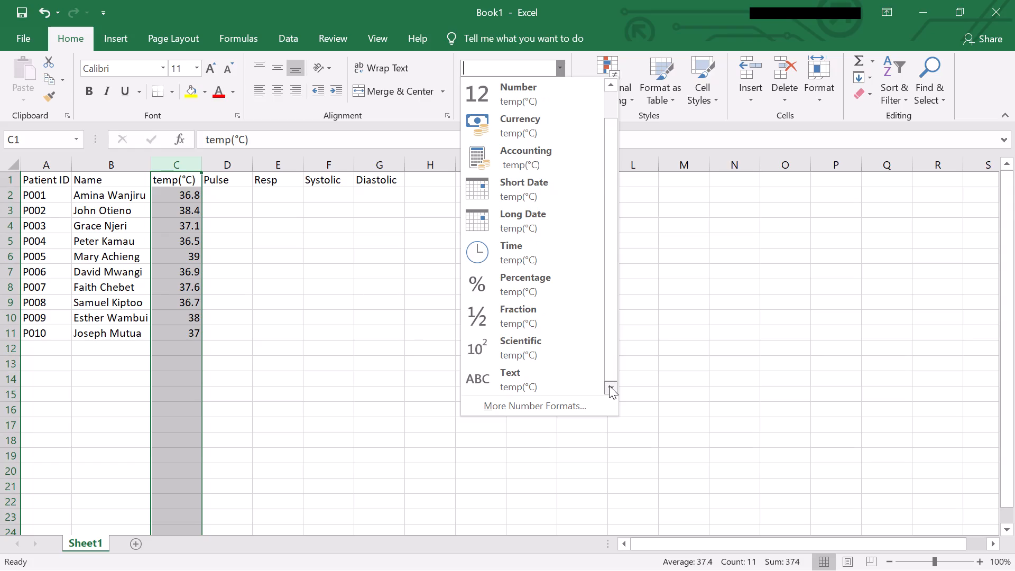
left_click(609, 385)
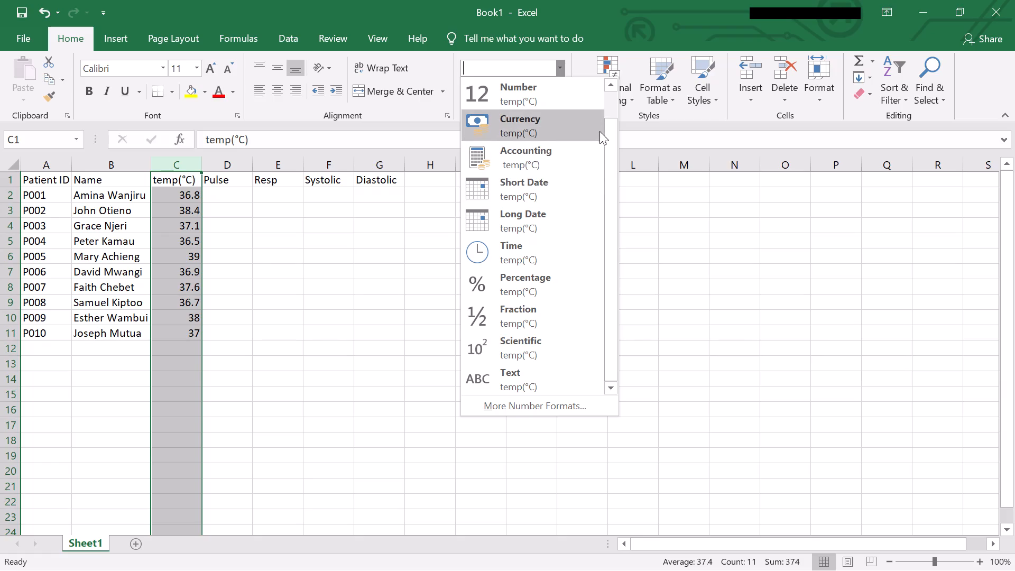
left_click(603, 97)
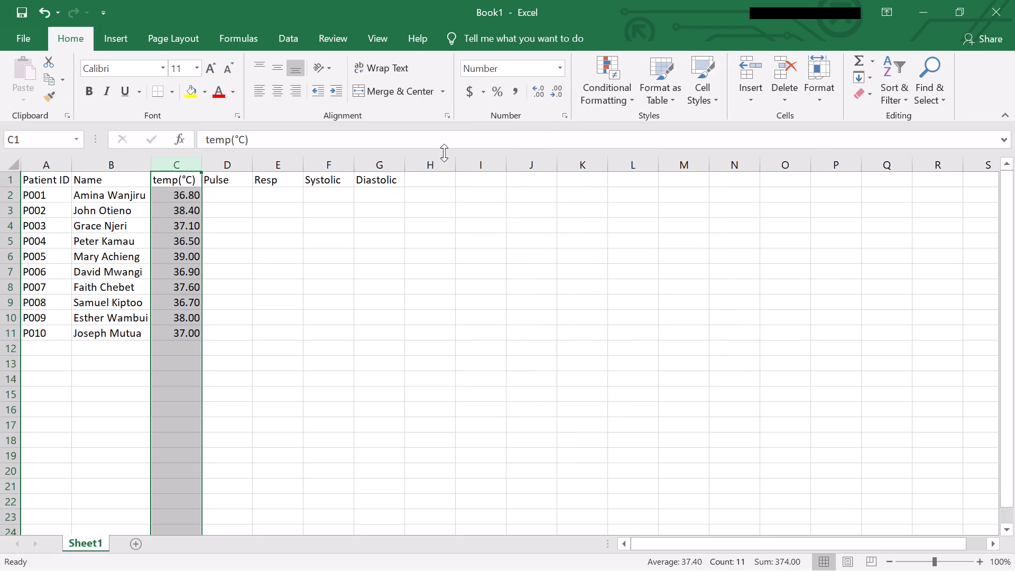
Set the temperature column's number format to 1 decimal place.
left_click(559, 69)
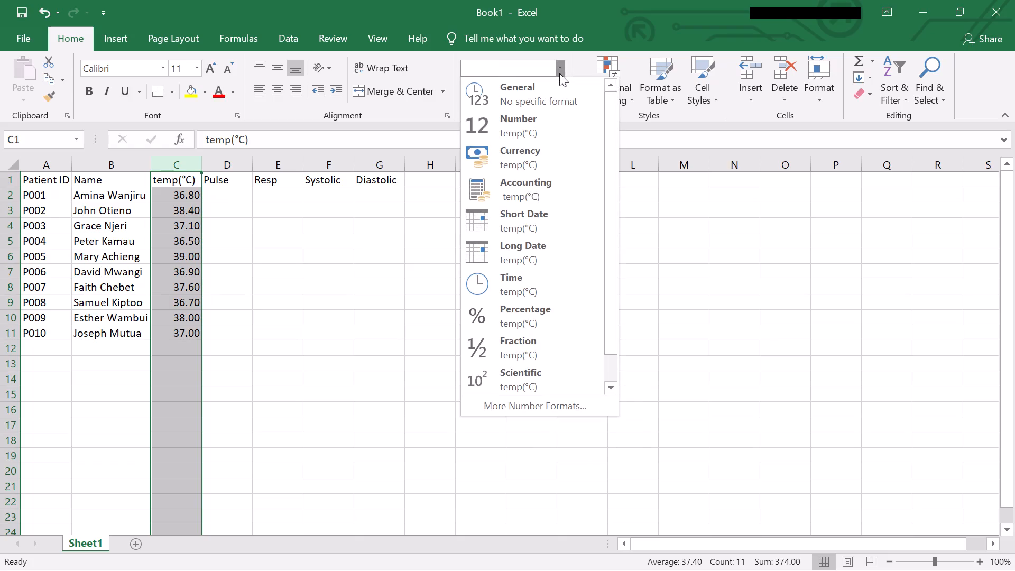
left_click(533, 400)
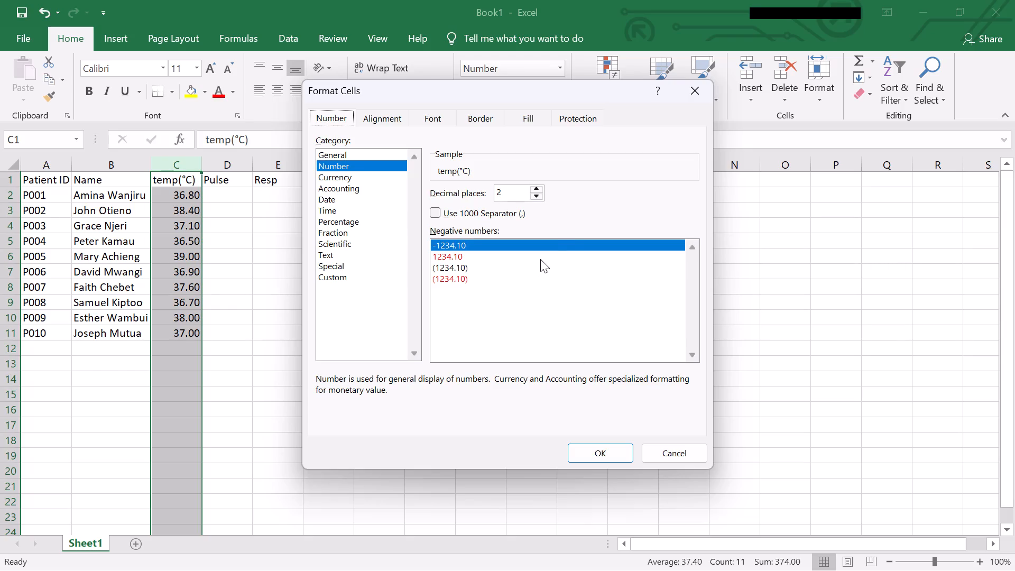
left_click(531, 189)
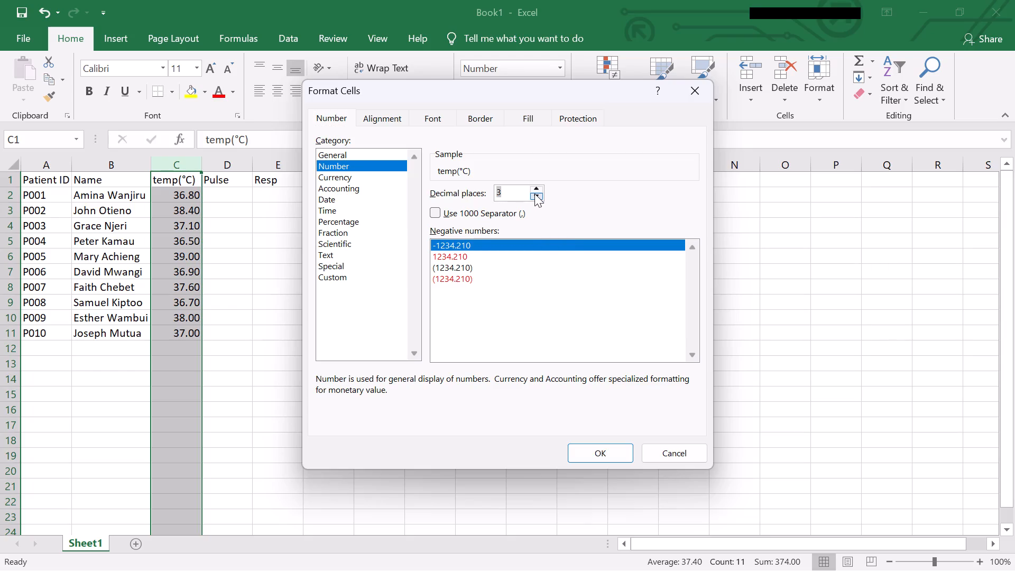
left_click(534, 194)
left_click(534, 194)
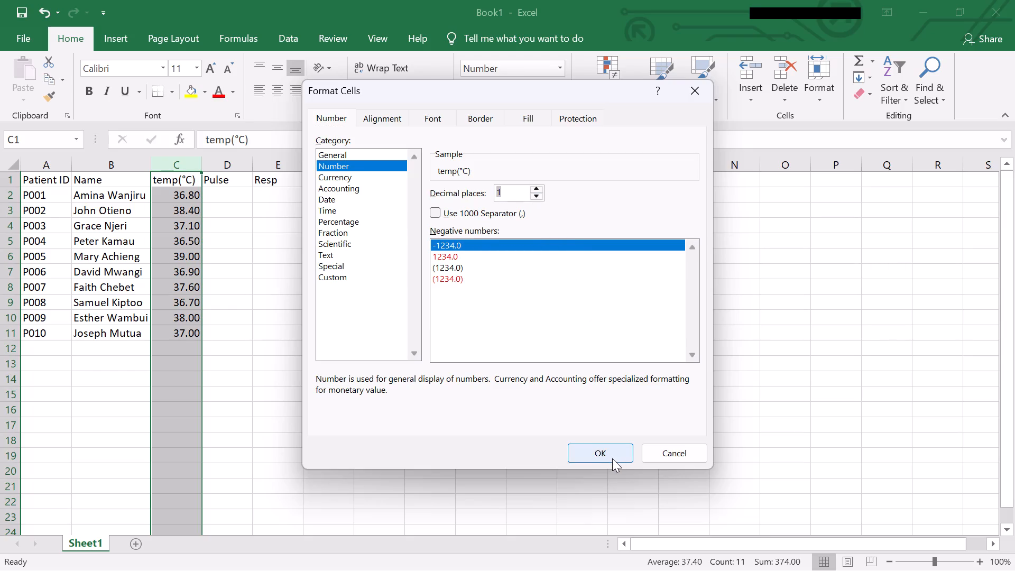
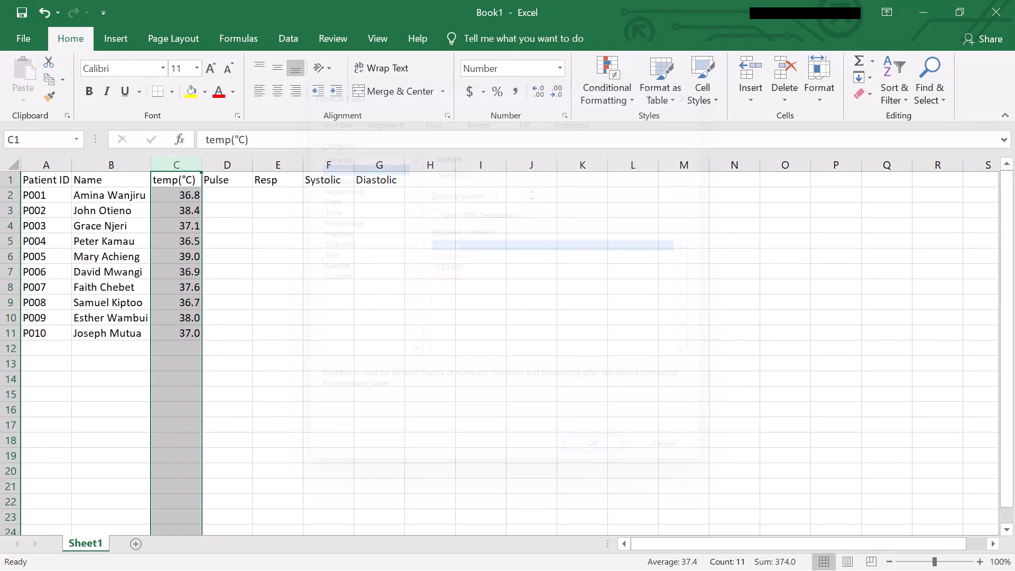
Enter patient P001's vital signs in row 2: pulse 76, respiration 16, systolic 118 and diastolic 76.
left_click(230, 169)
left_click(223, 196)
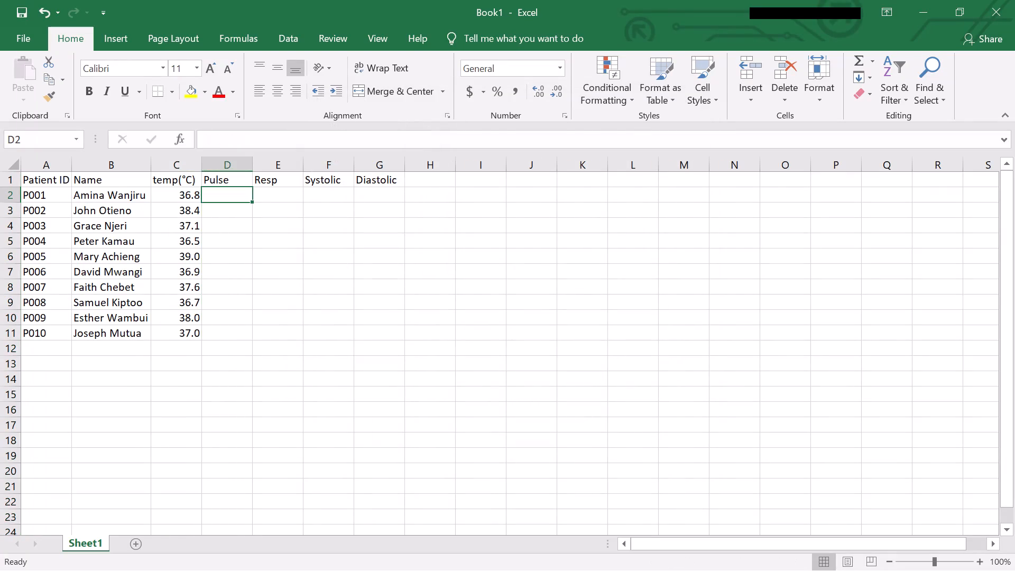
type("76")
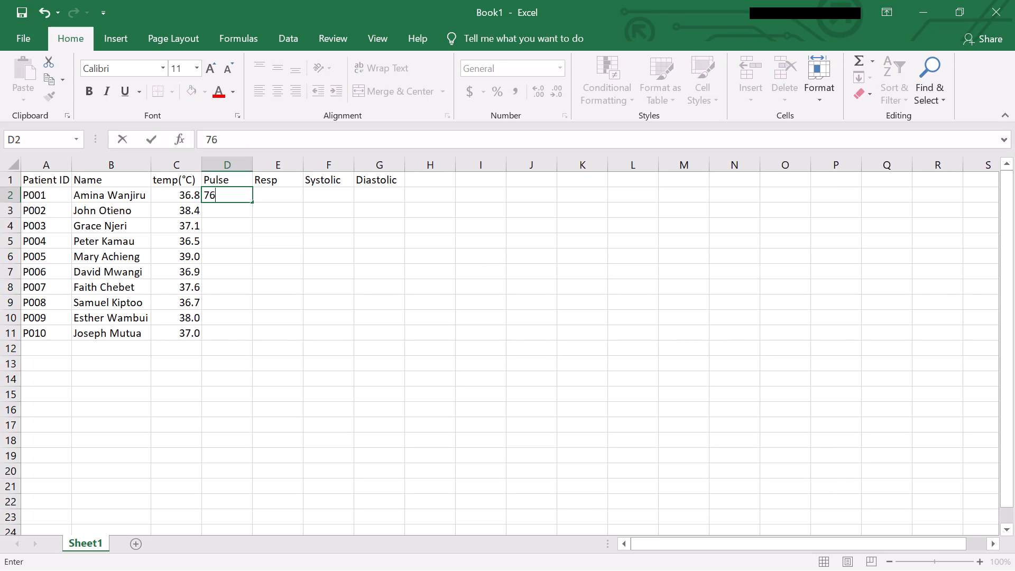
left_click(269, 196)
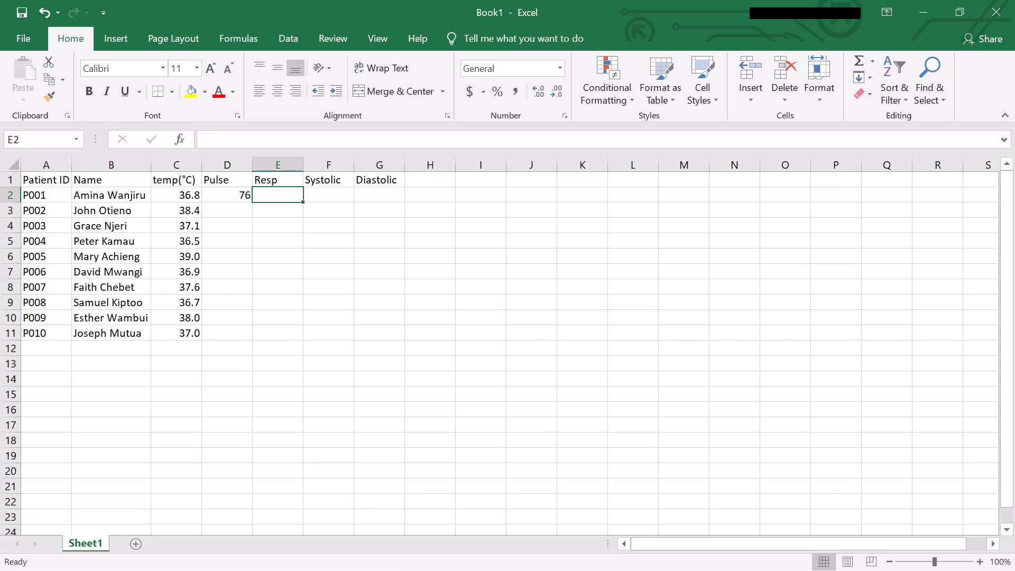
type("16")
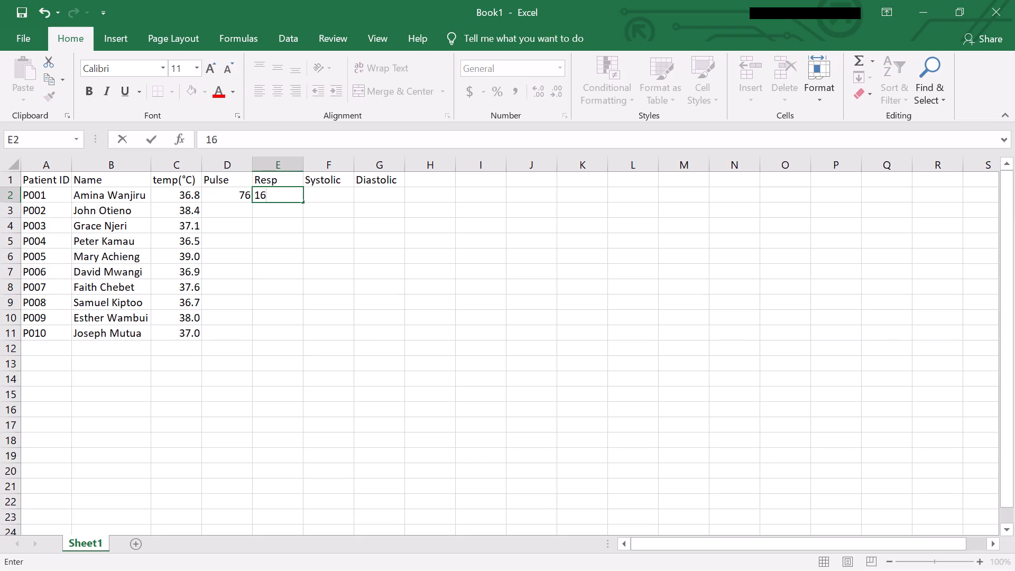
left_click(324, 193)
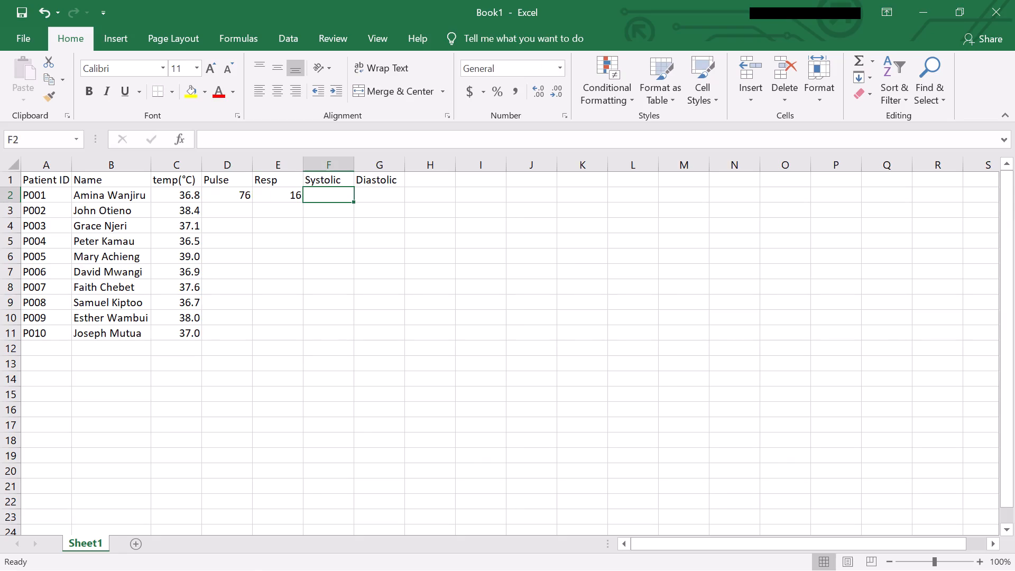
type("11")
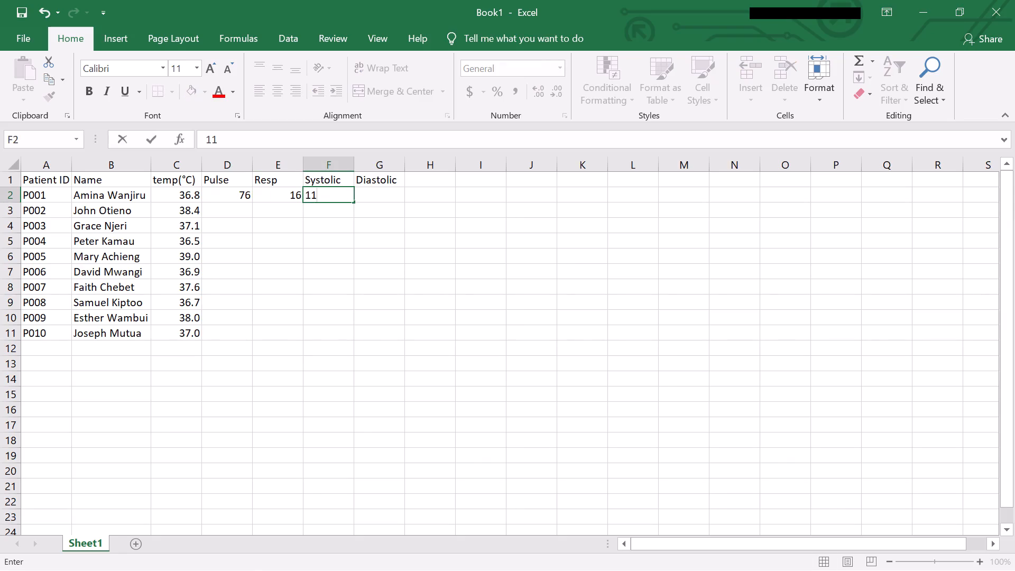
key("8")
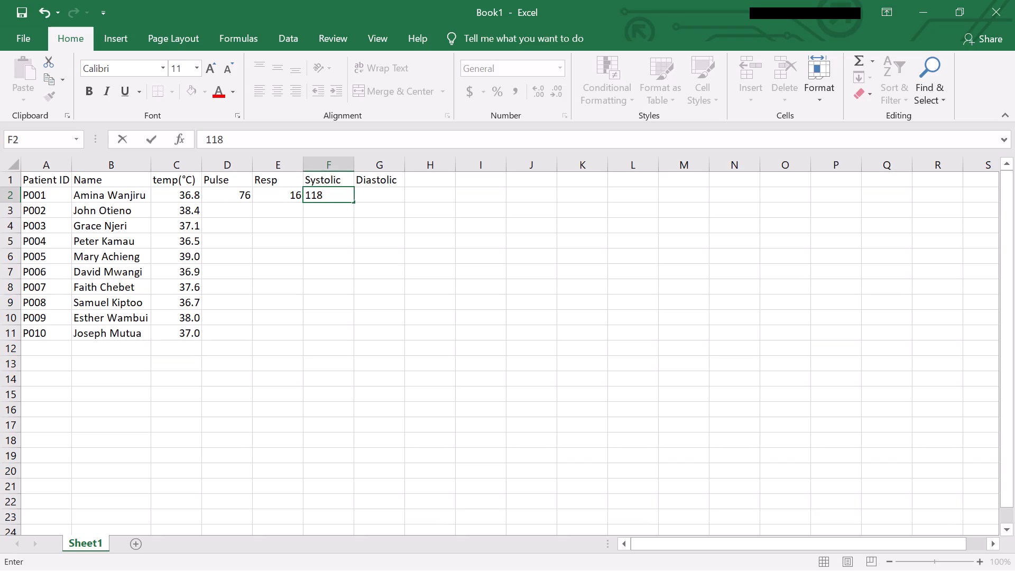
left_click(377, 191)
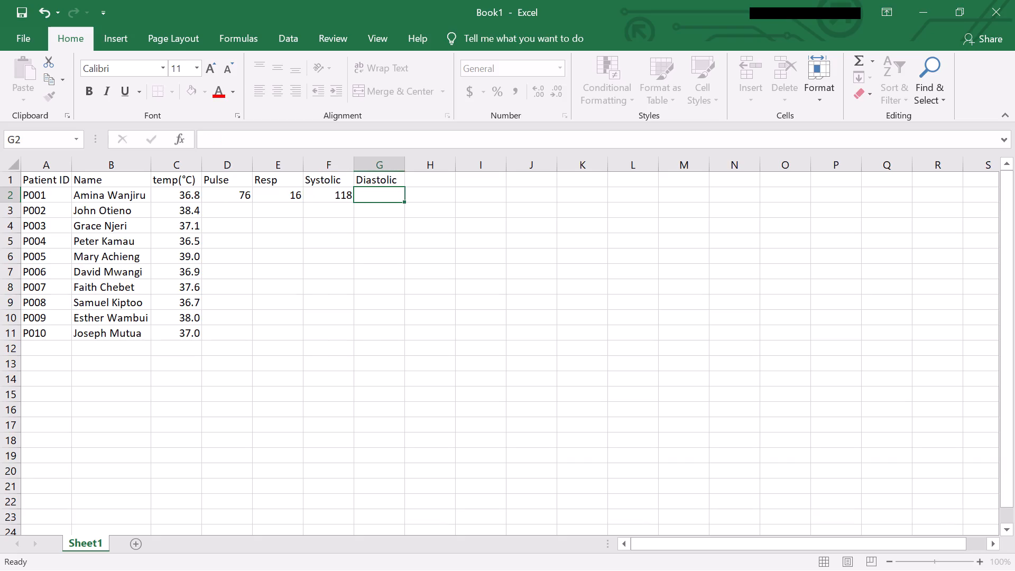
type("76")
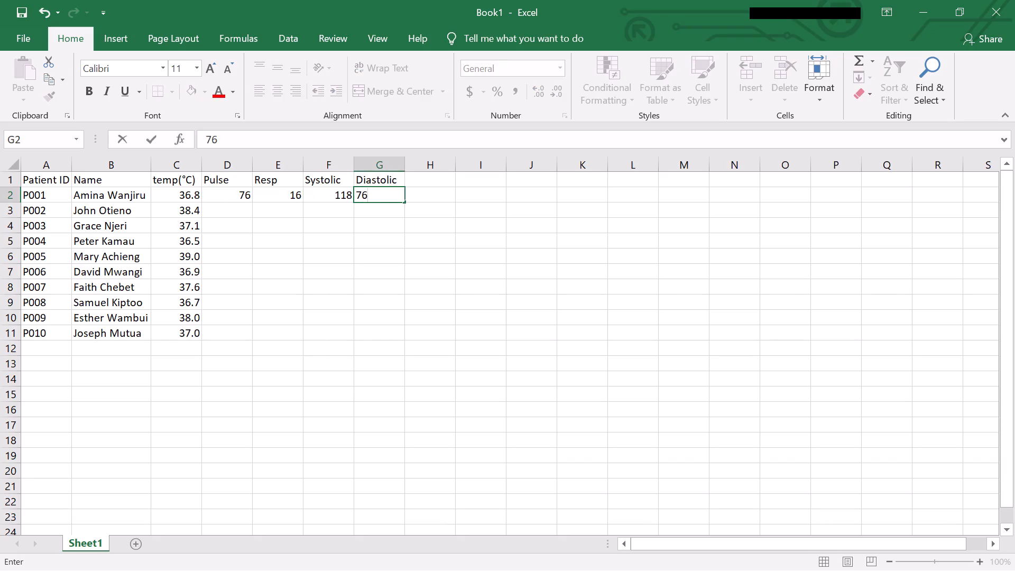
left_click(233, 215)
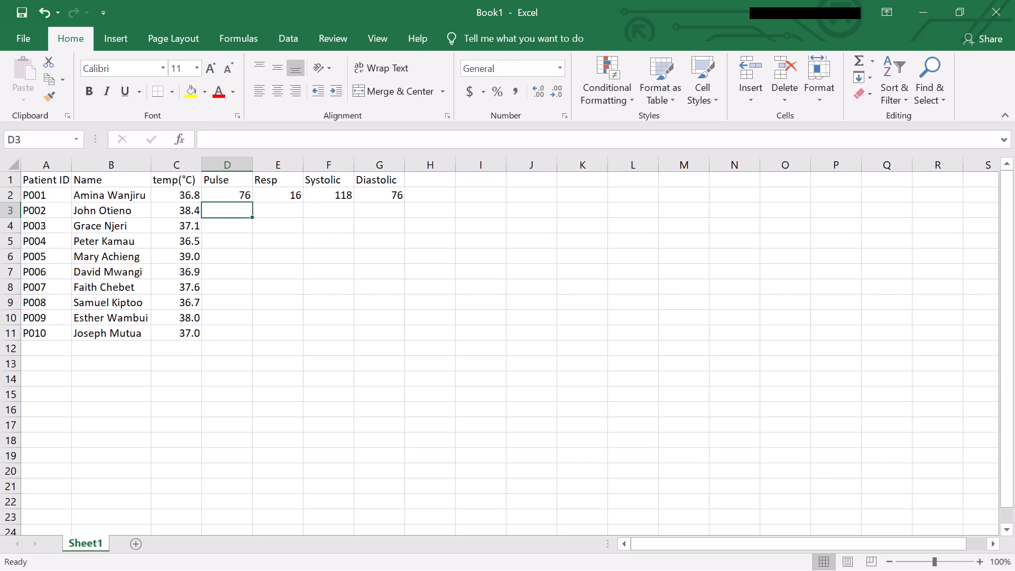
type("98")
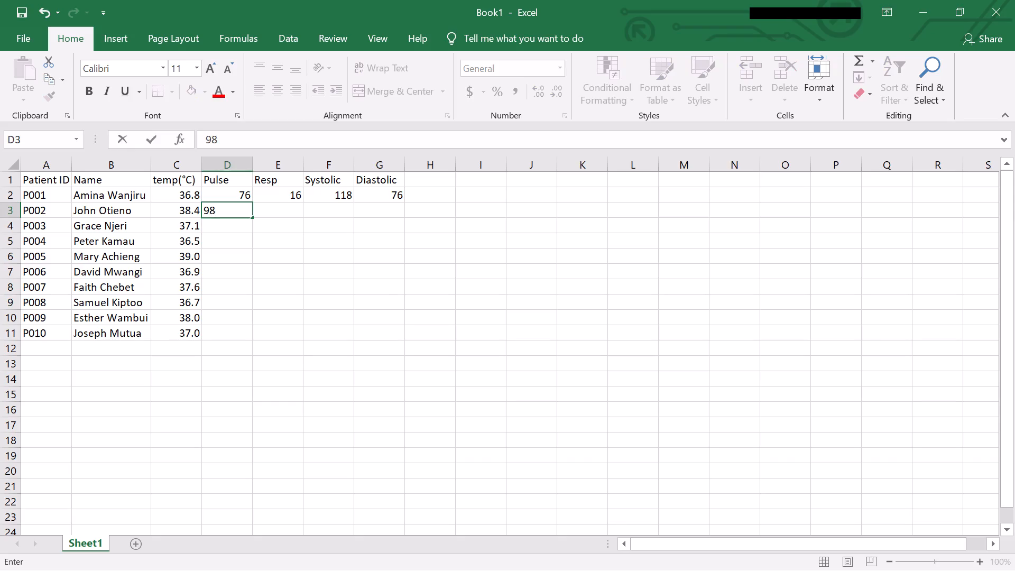
left_click(235, 225)
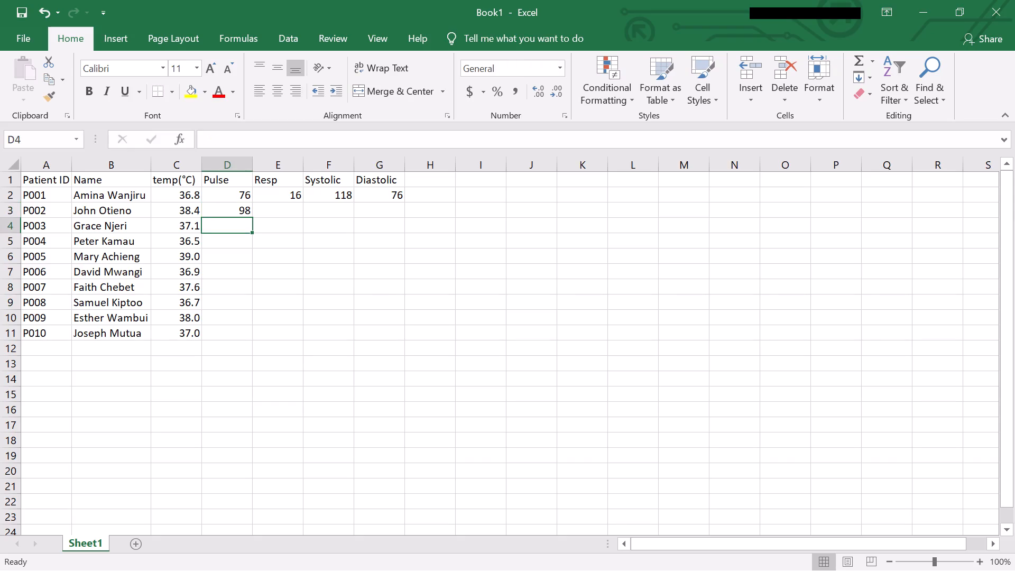
type("82")
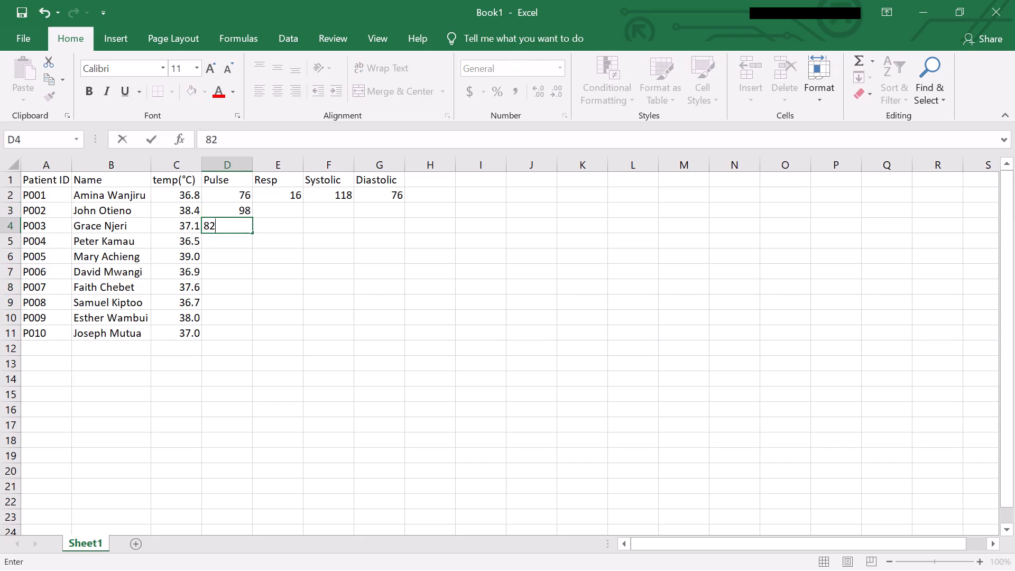
left_click(233, 244)
type("64")
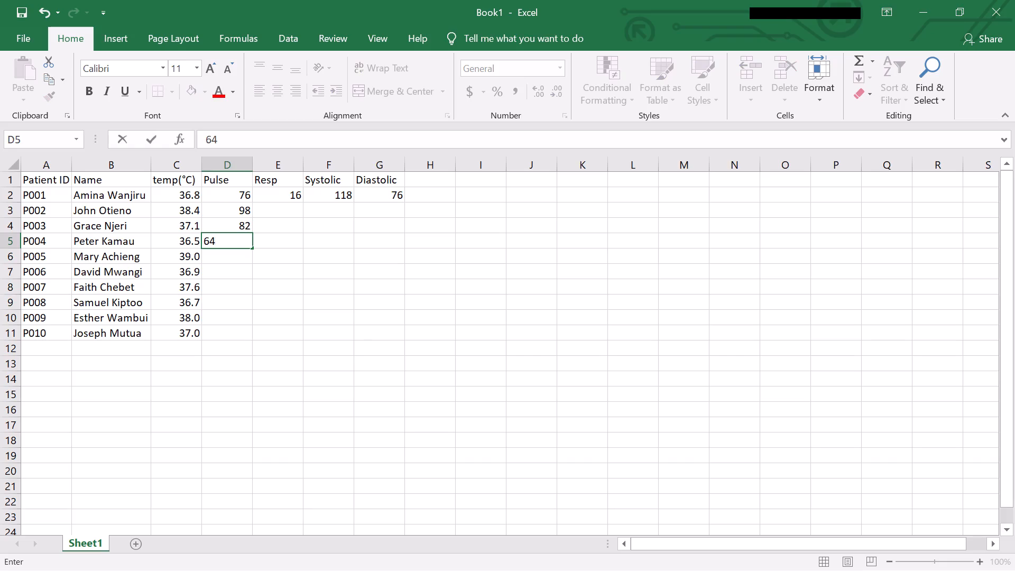
left_click(236, 261)
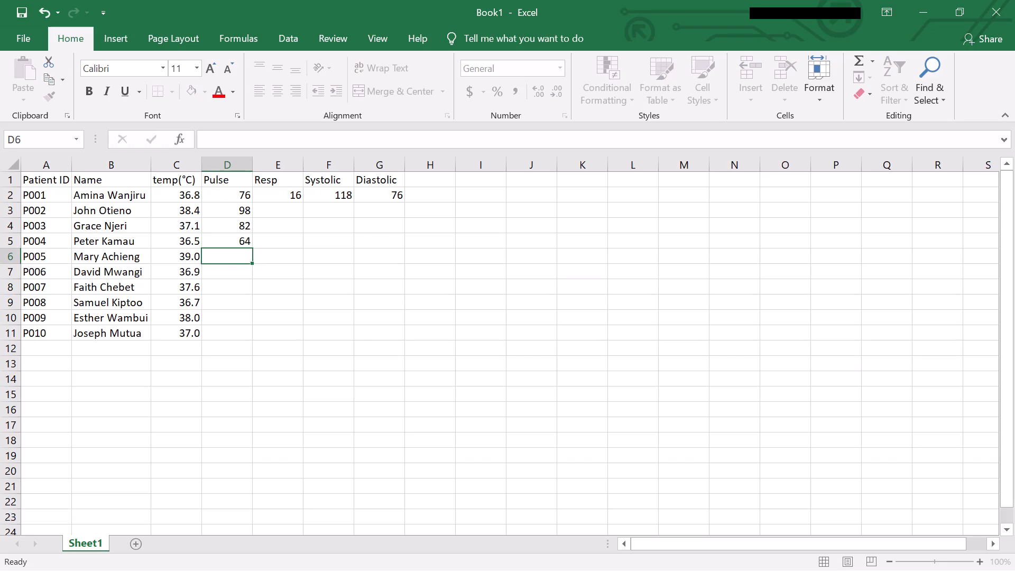
type("110")
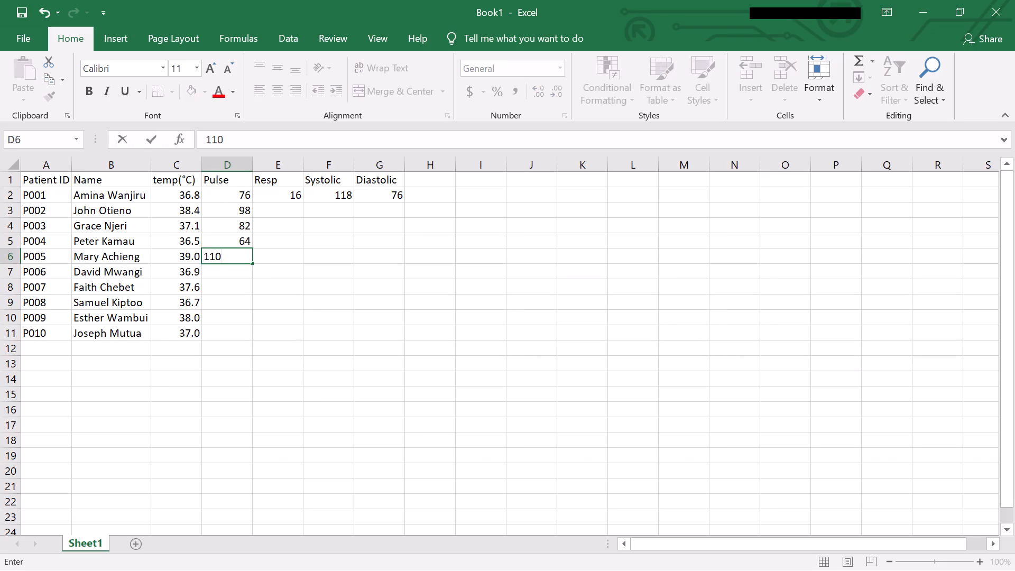
left_click(236, 269)
type("72")
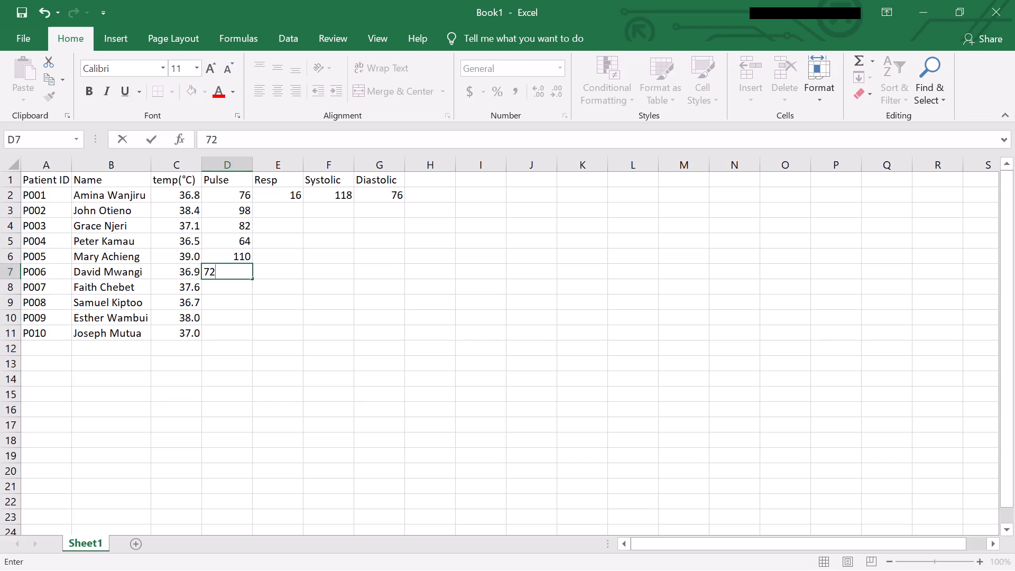
Enter the pulse values 88, 70, 94 and 80 for patients P007 to P010 in cells D8 to D11.
left_click(243, 287)
type("88")
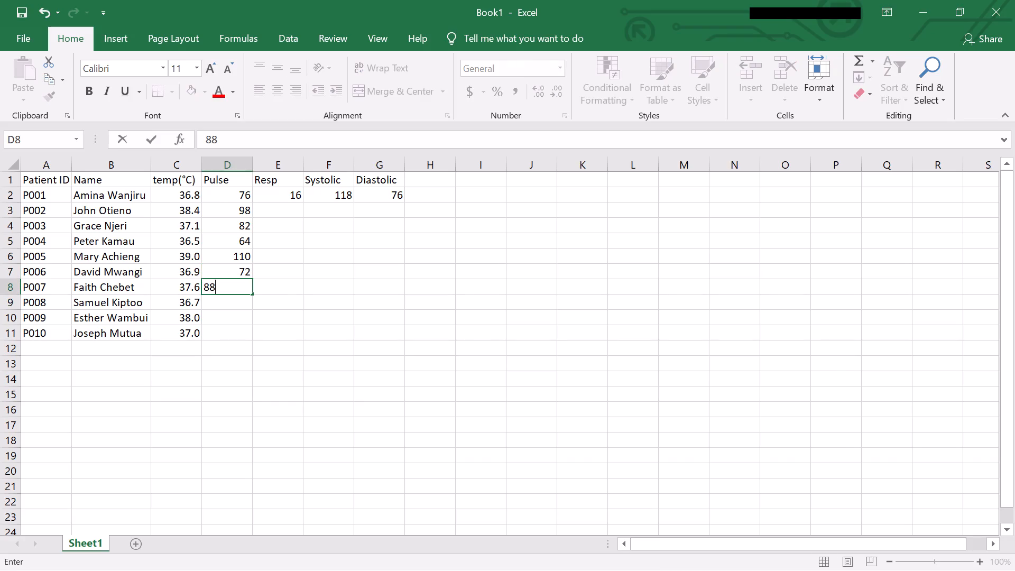
left_click(244, 307)
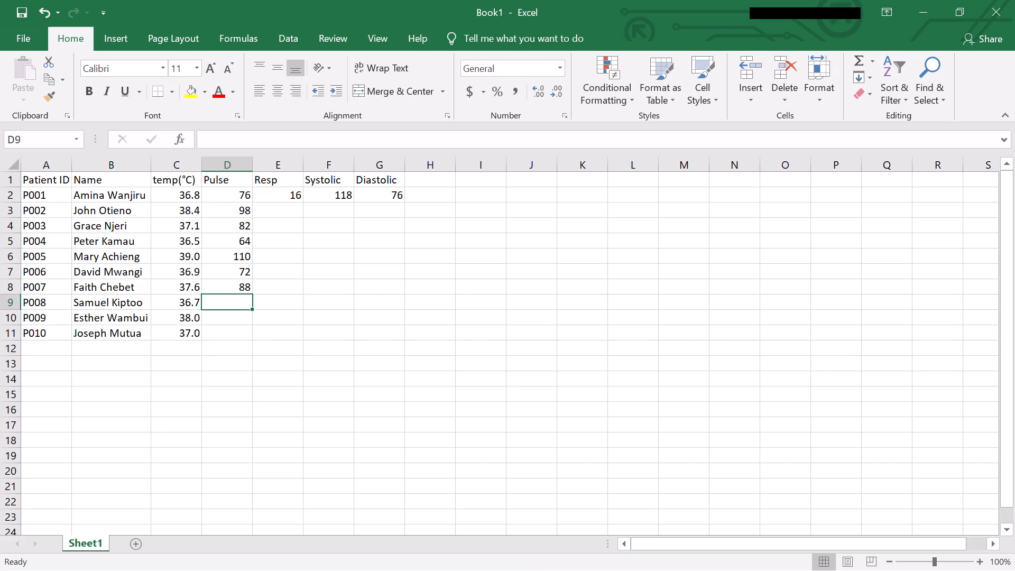
type("70")
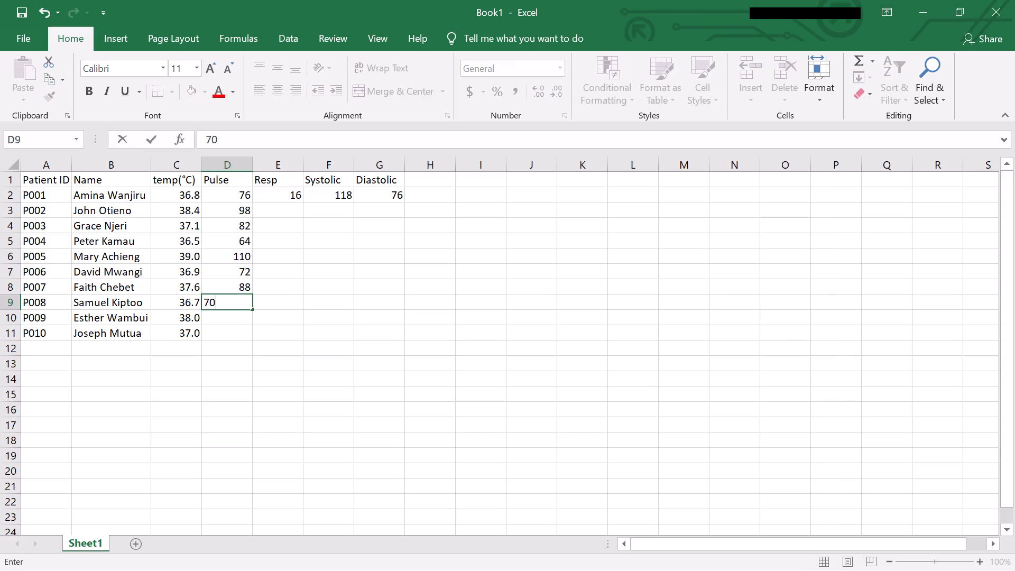
left_click(244, 316)
type("94")
left_click(242, 335)
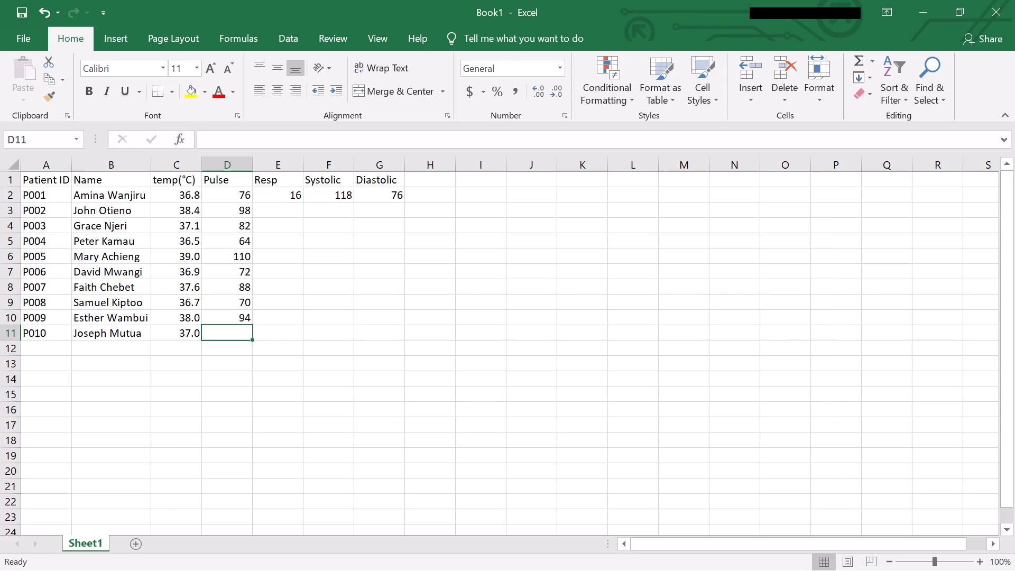
type("80")
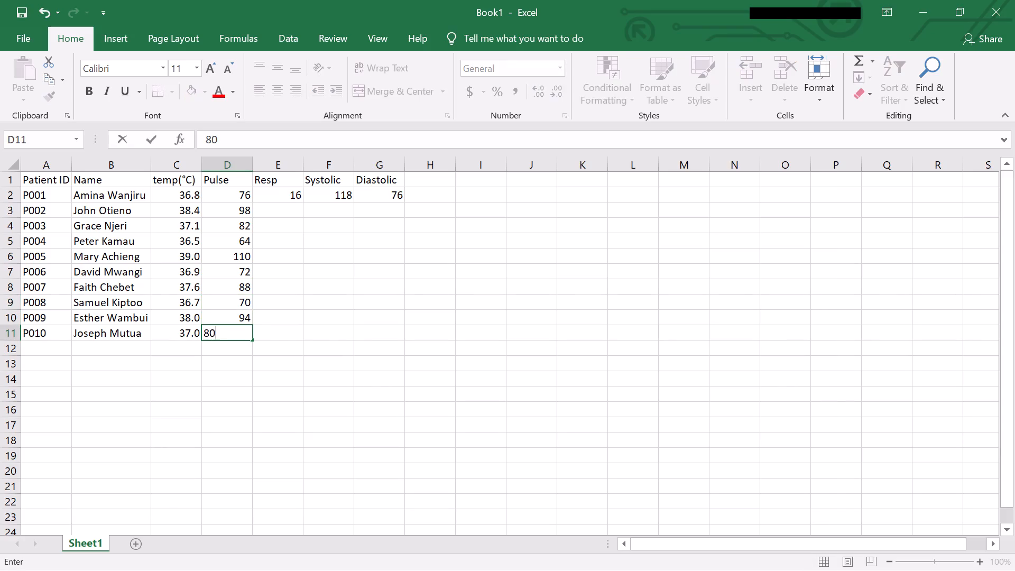
Enter the respiration values 22, 18, 14 and 24 for patients P002 to P005 in cells E3 to E6.
left_click(288, 207)
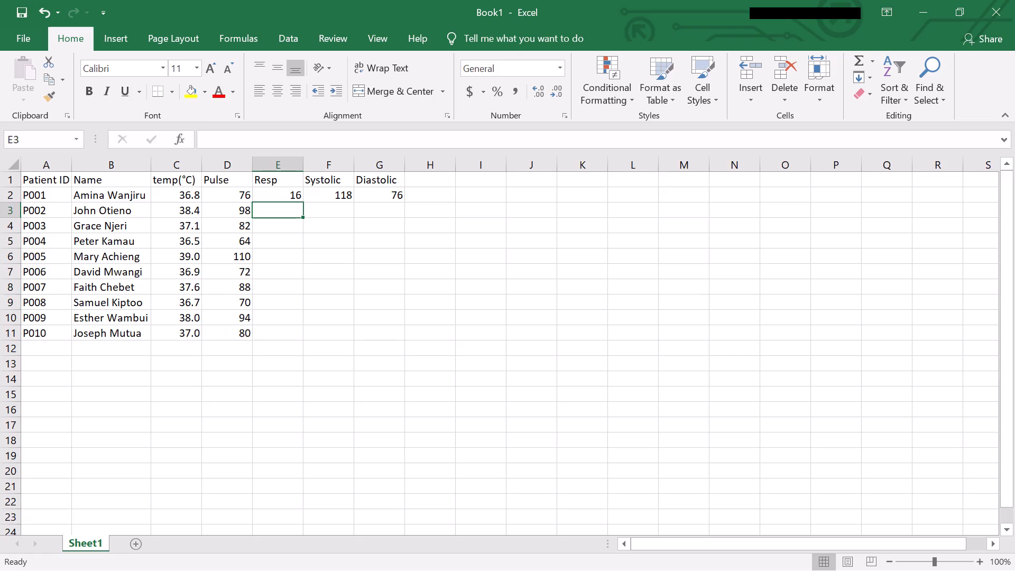
type("22")
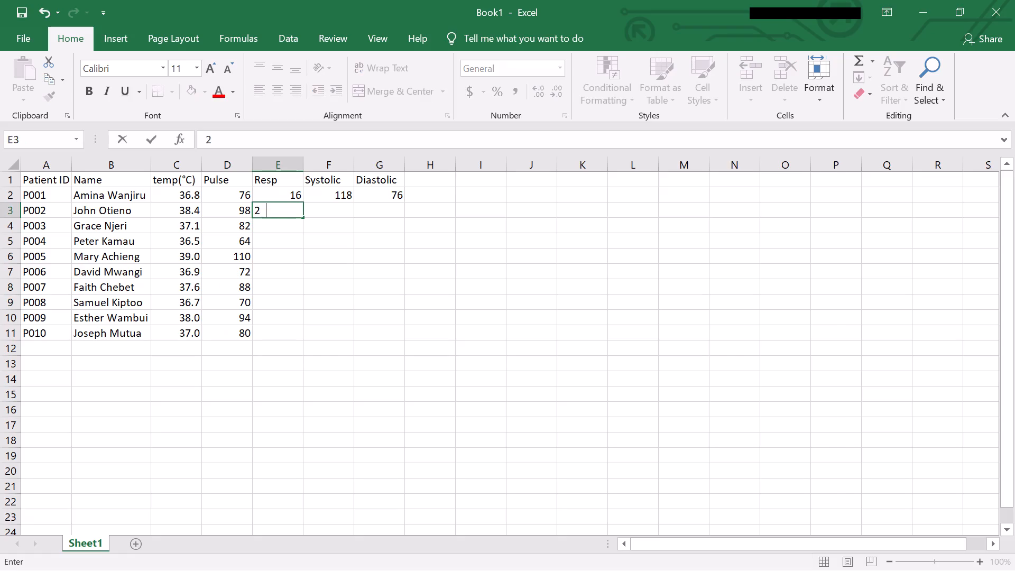
left_click(286, 226)
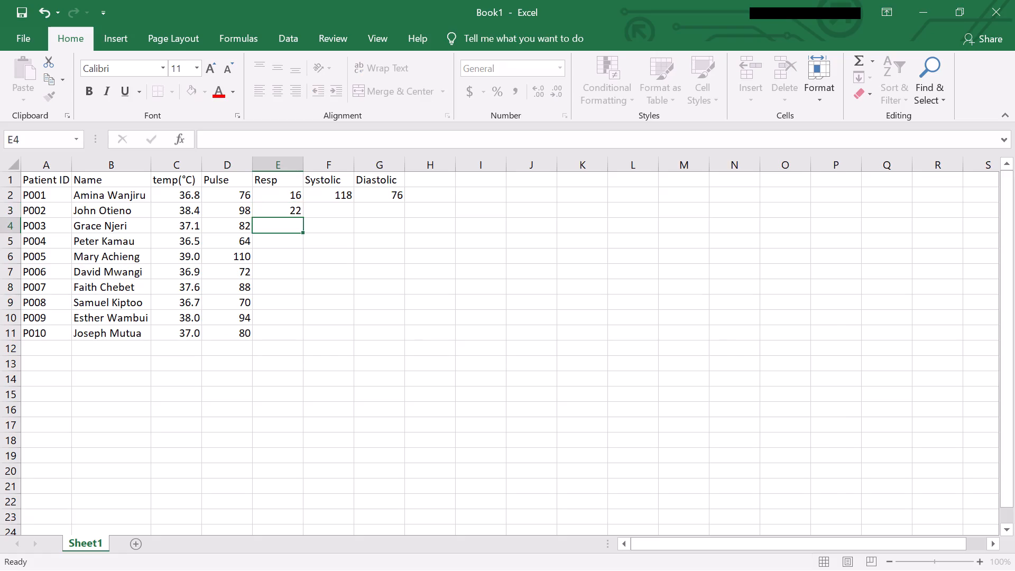
type("18")
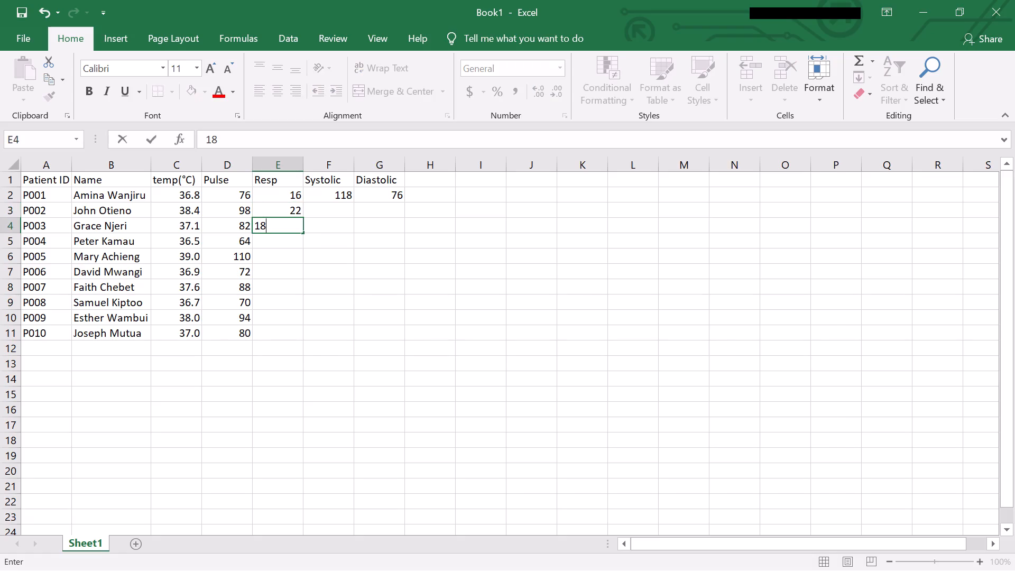
left_click(288, 236)
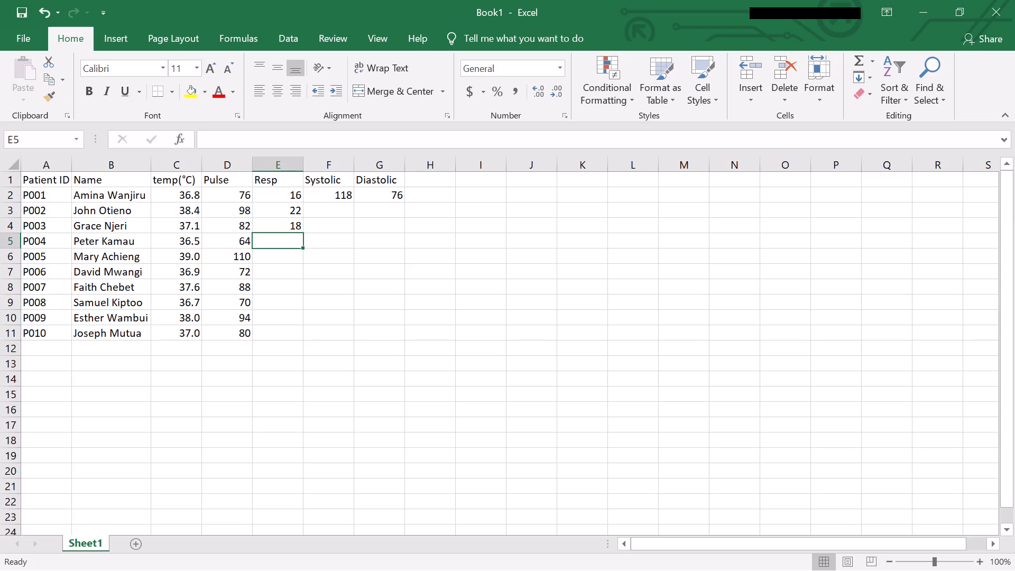
key("1")
key("4")
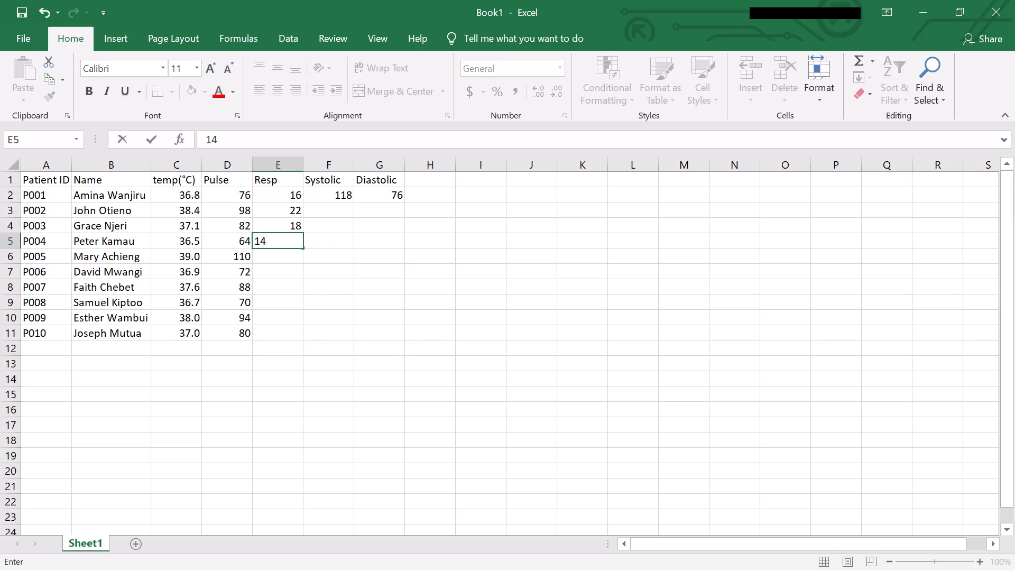
left_click(280, 260)
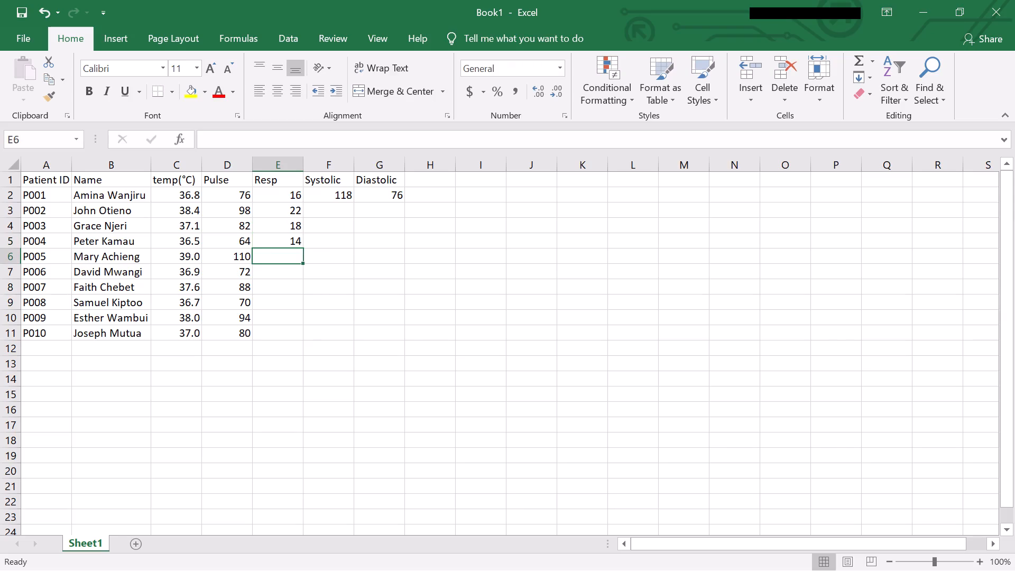
type("24")
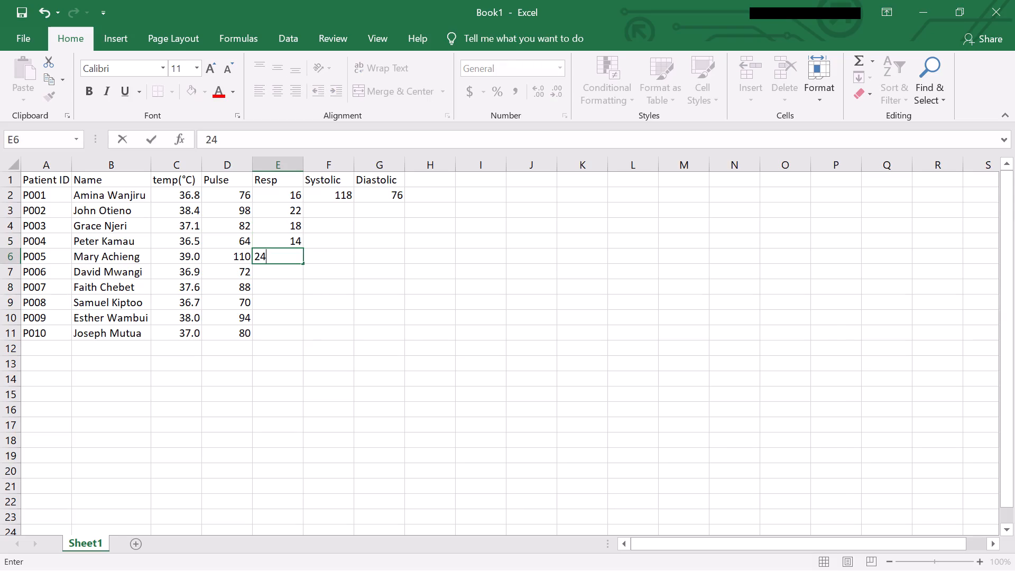
Enter the respiration values 16, 20, 15, 21 and 17 for patients P006 to P010 in cells E7 to E11.
left_click(282, 279)
type("16")
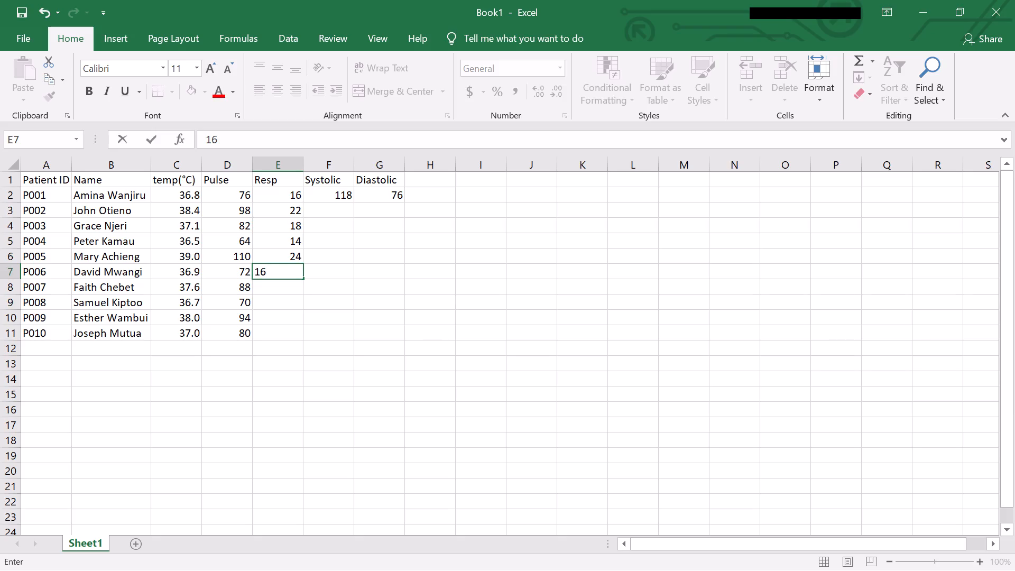
left_click(285, 283)
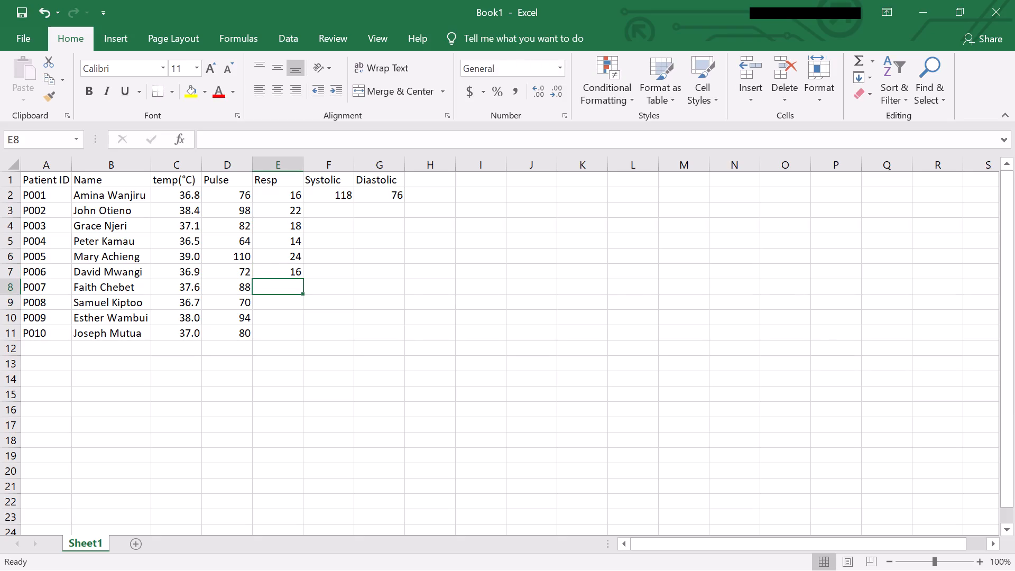
key("2")
key("0")
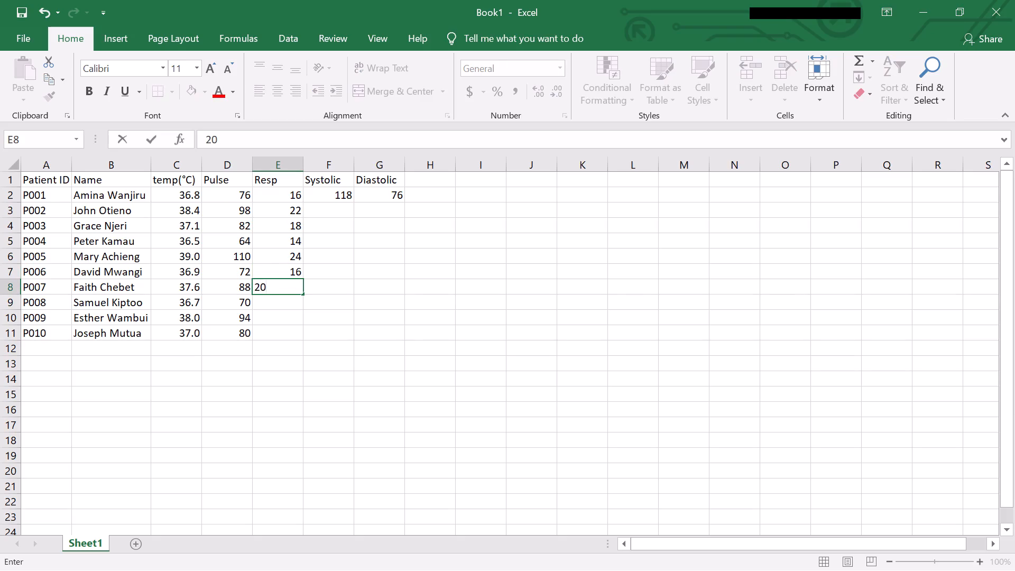
left_click(285, 297)
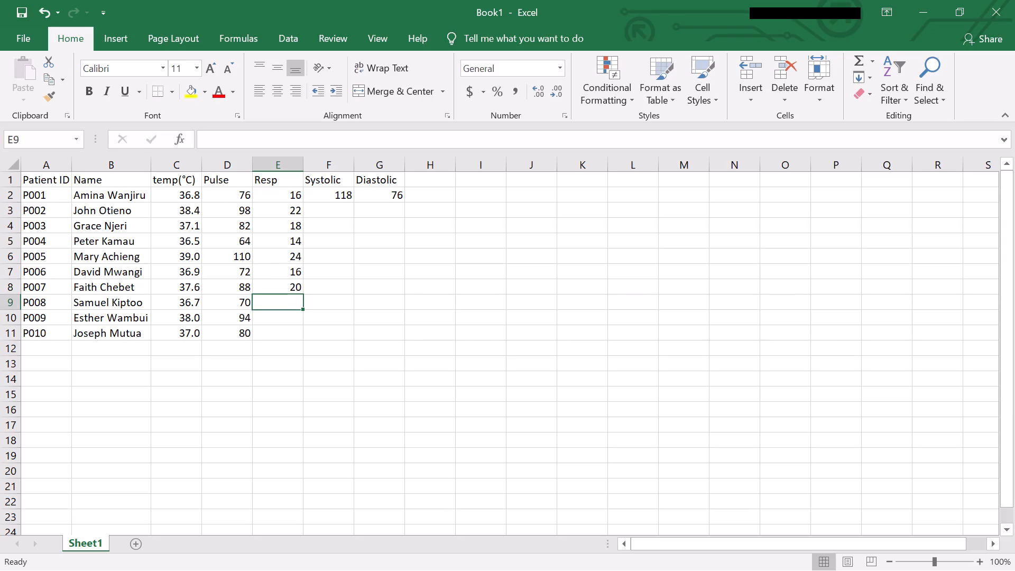
type("15")
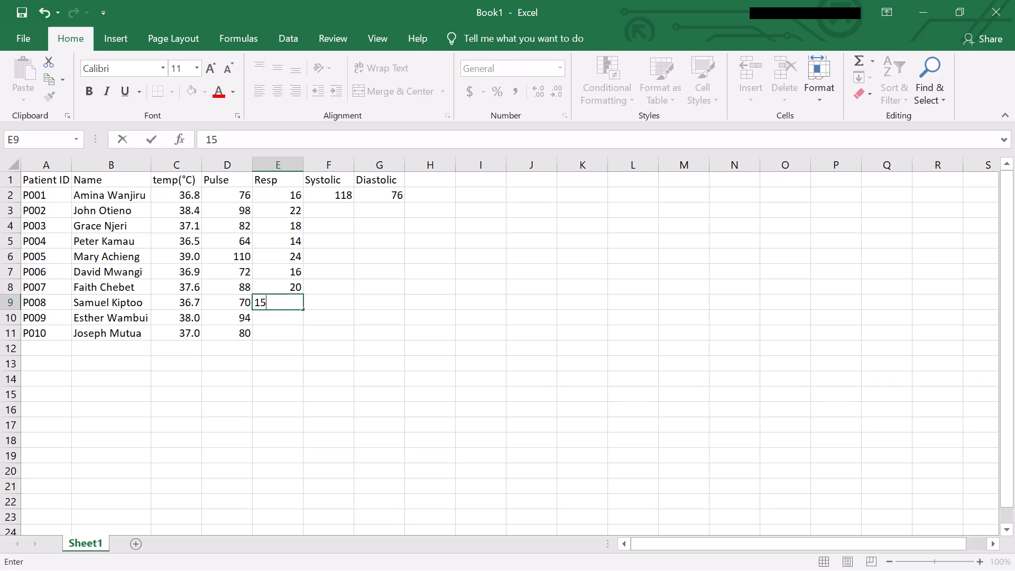
left_click(285, 315)
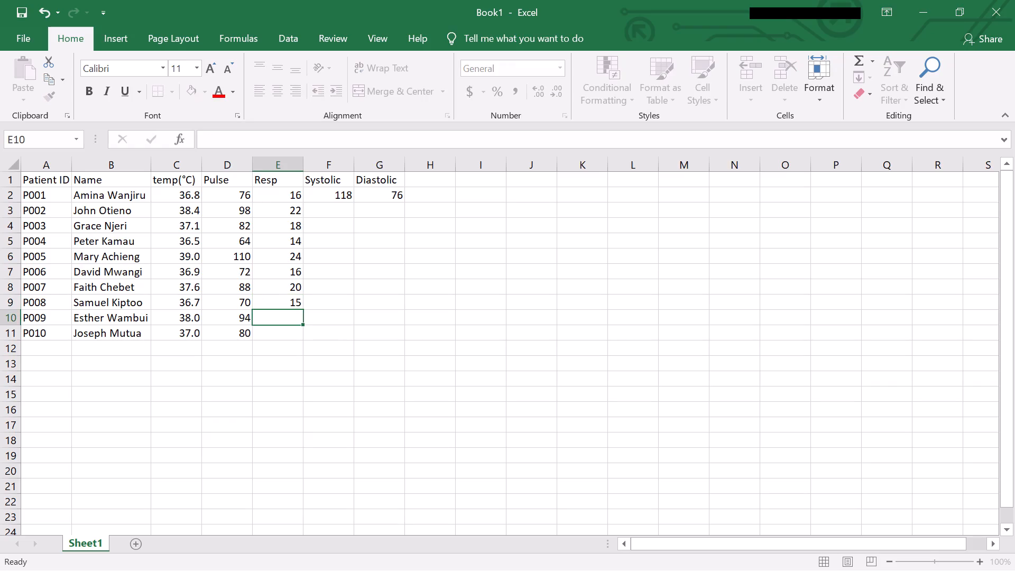
type("21")
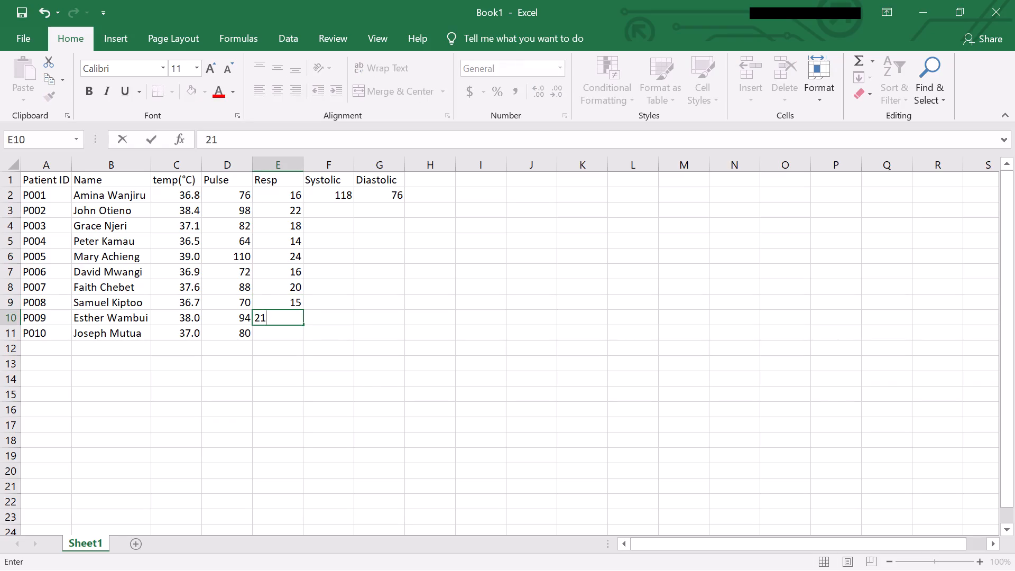
left_click(284, 330)
type("17")
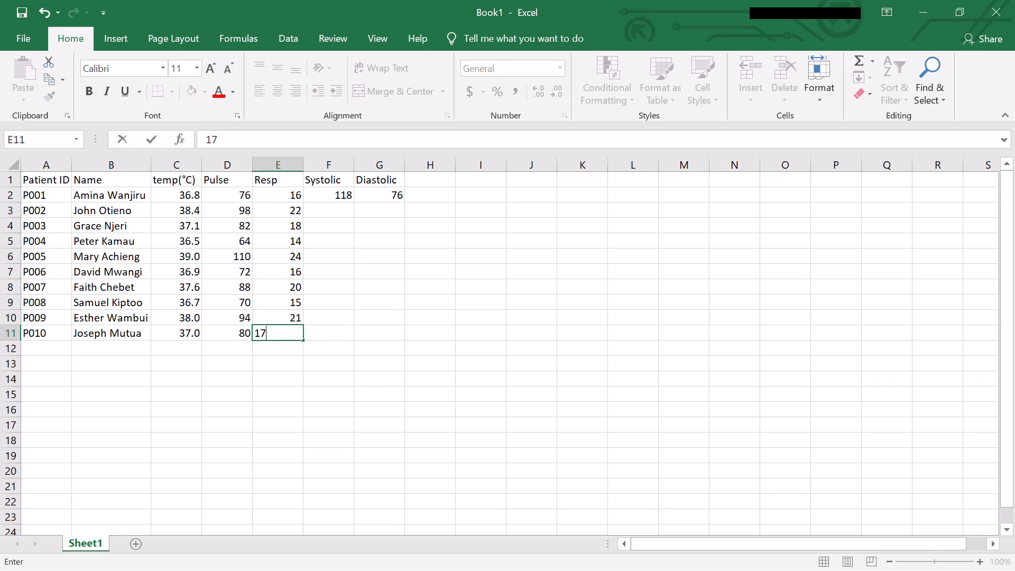
Enter the systolic and diastolic values for P002 (130, 84) and P003 (122, 80) in rows 3 and 4.
left_click(343, 209)
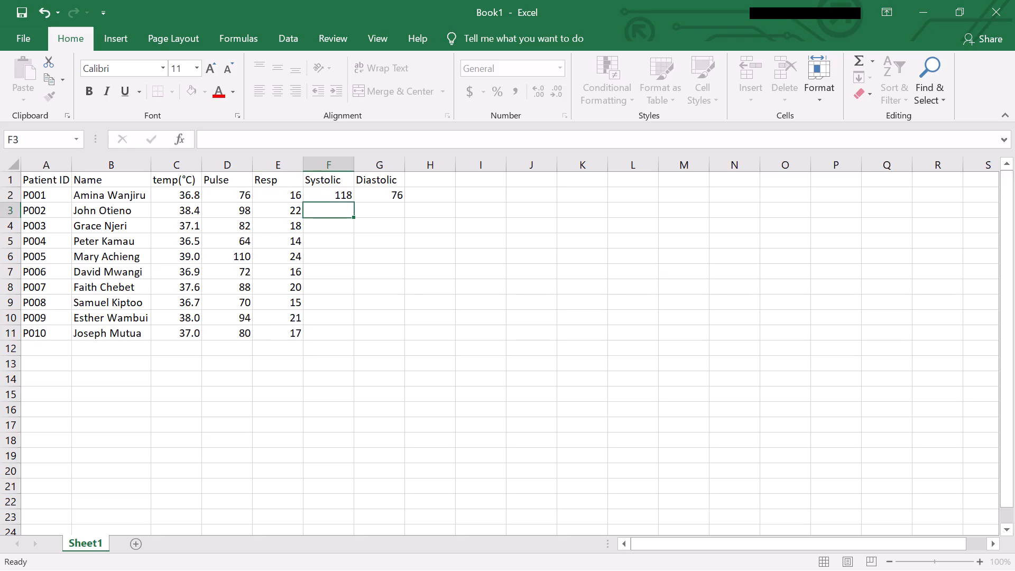
key("1")
key("4")
key("BackSpace")
type("30")
left_click(359, 214)
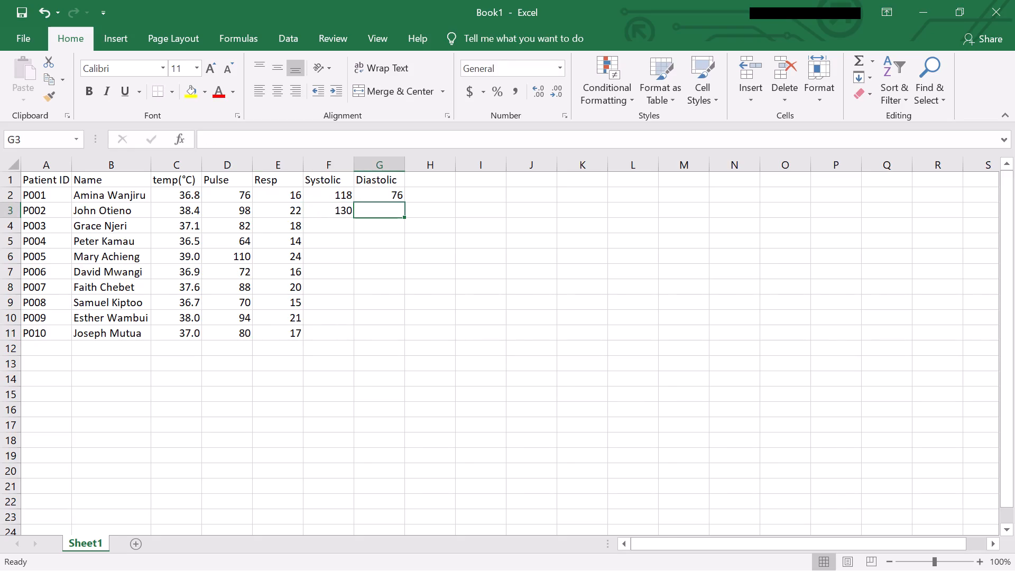
type("84")
left_click(339, 225)
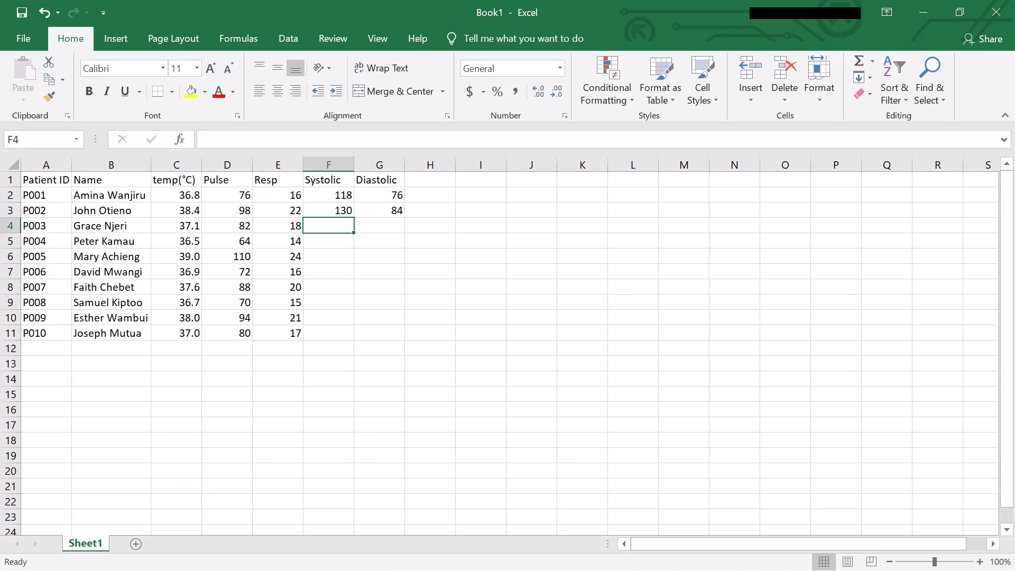
key("1")
type("22")
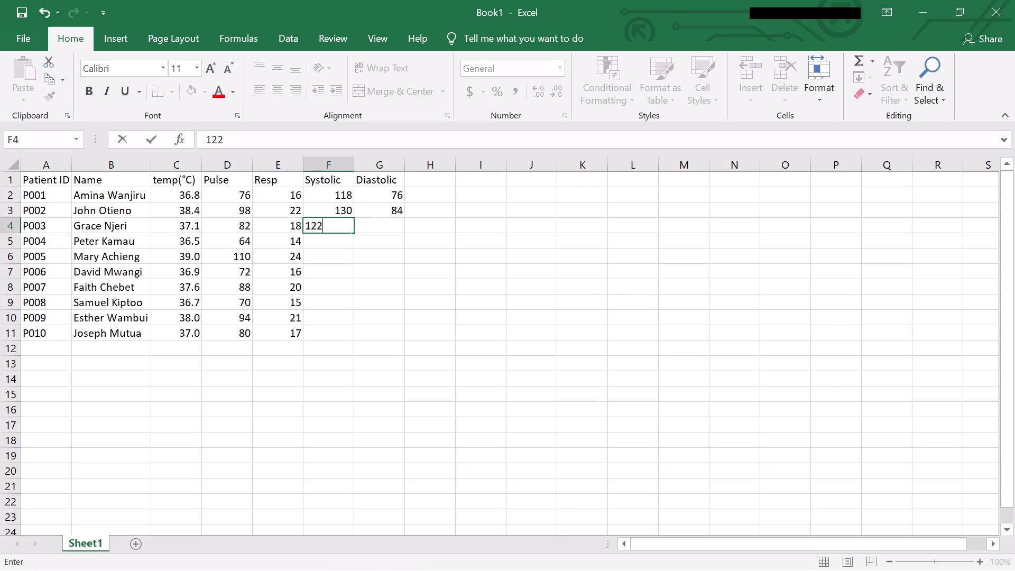
left_click(375, 227)
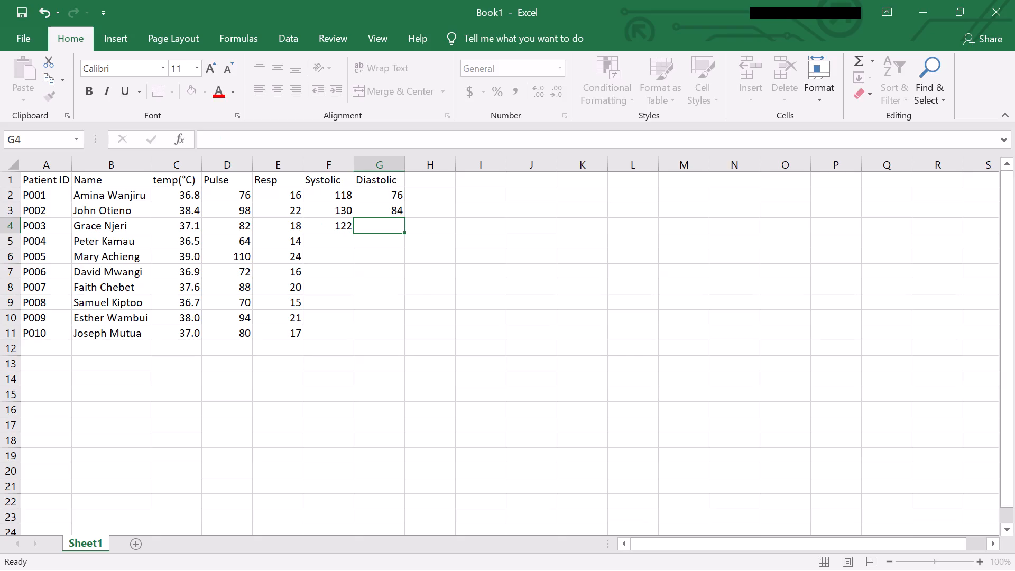
key("7")
key("BackSpace")
type("80")
Enter the systolic and diastolic values for P004 (110, 70) and P005 (145, 92) in rows 5 and 6.
left_click(339, 245)
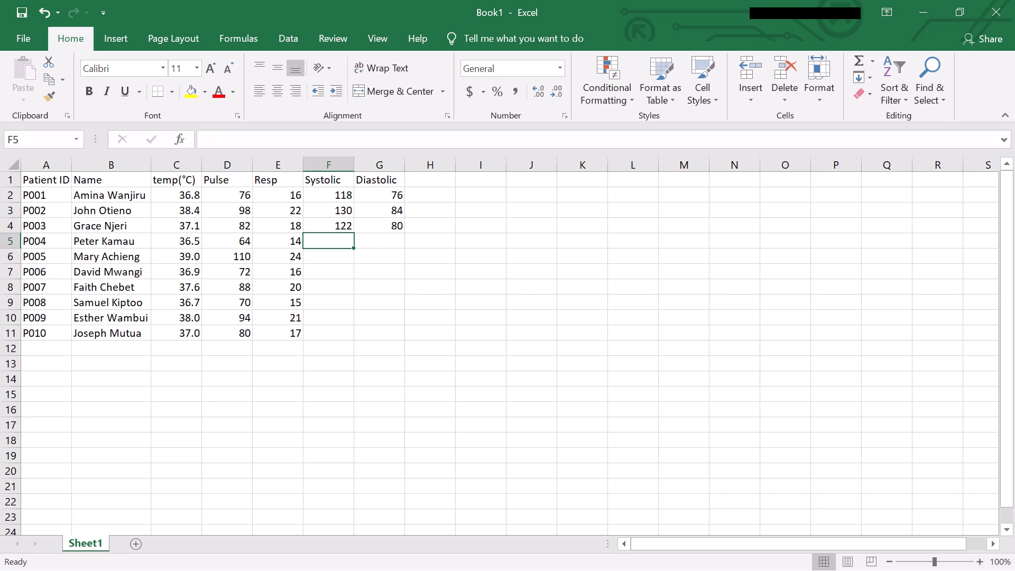
type("11")
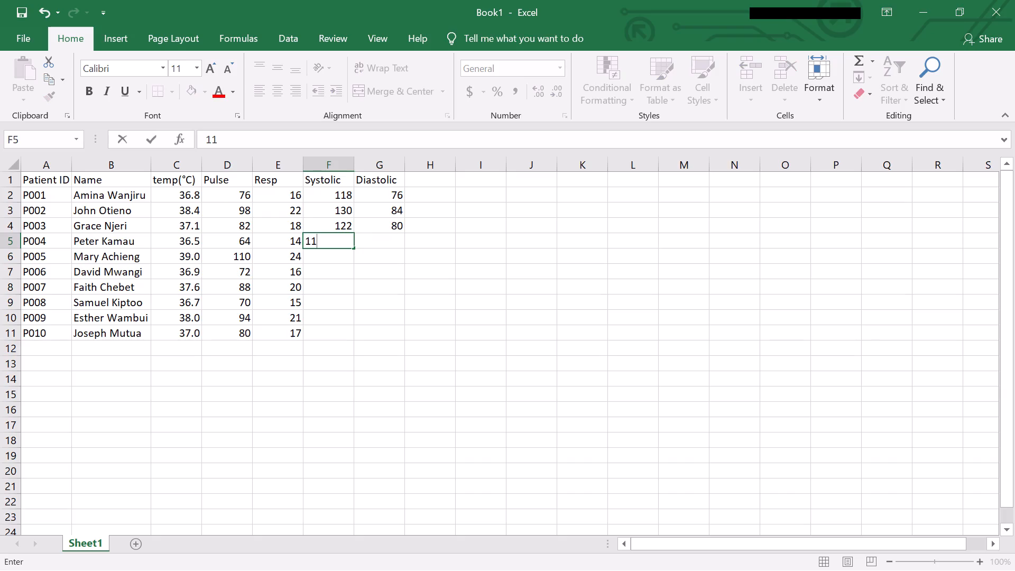
key("0")
left_click(365, 244)
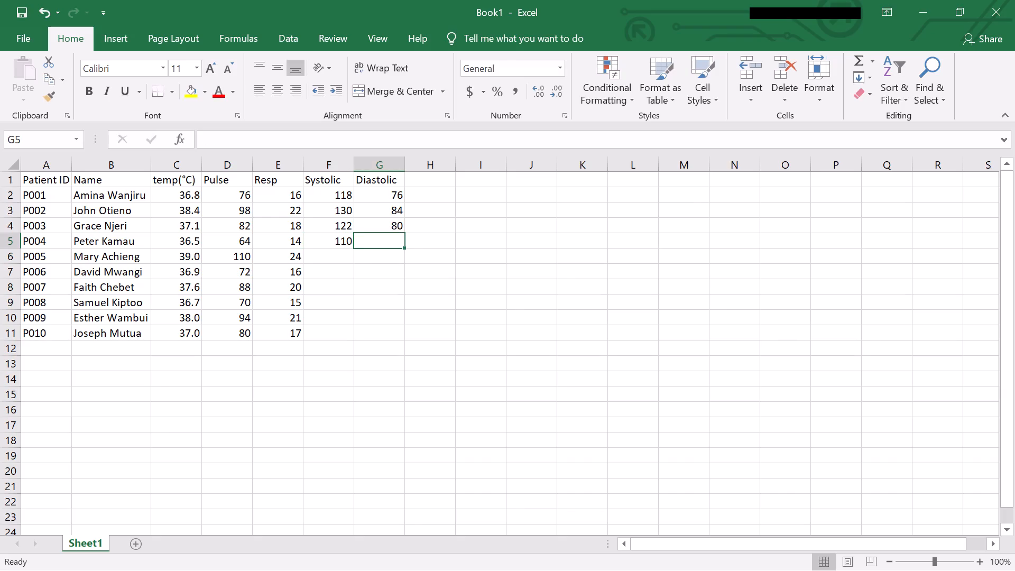
type("70")
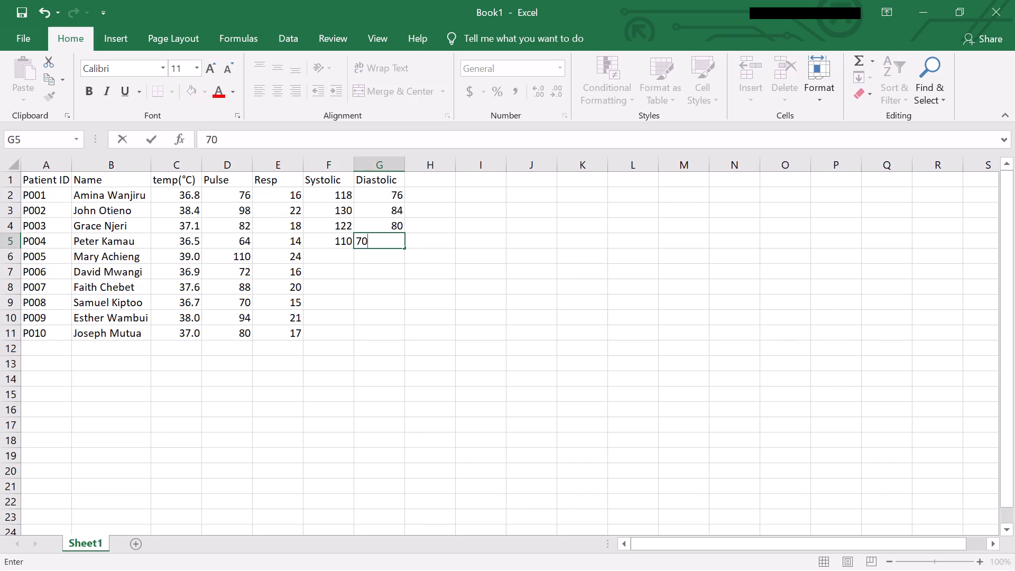
left_click(347, 254)
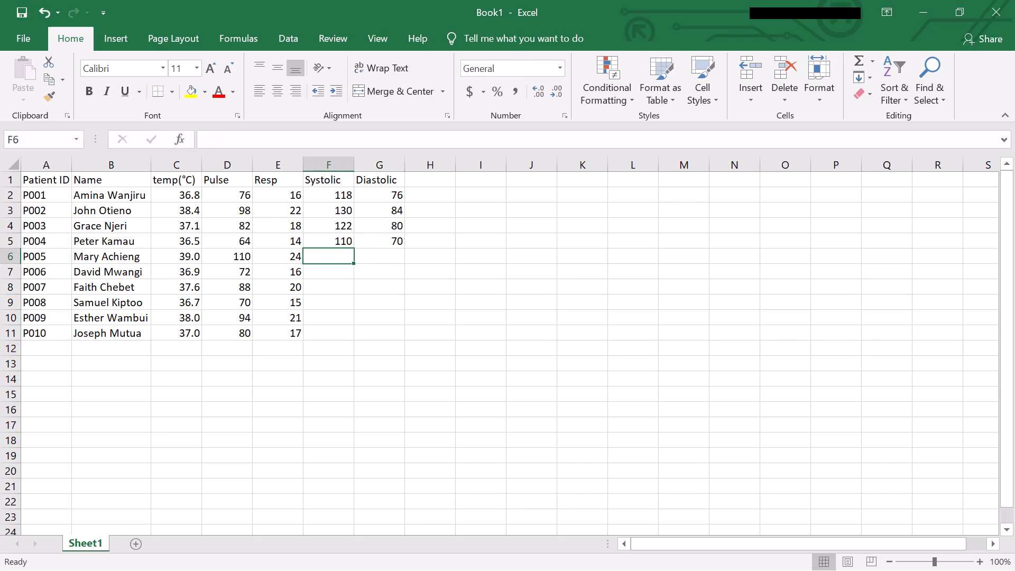
key("1")
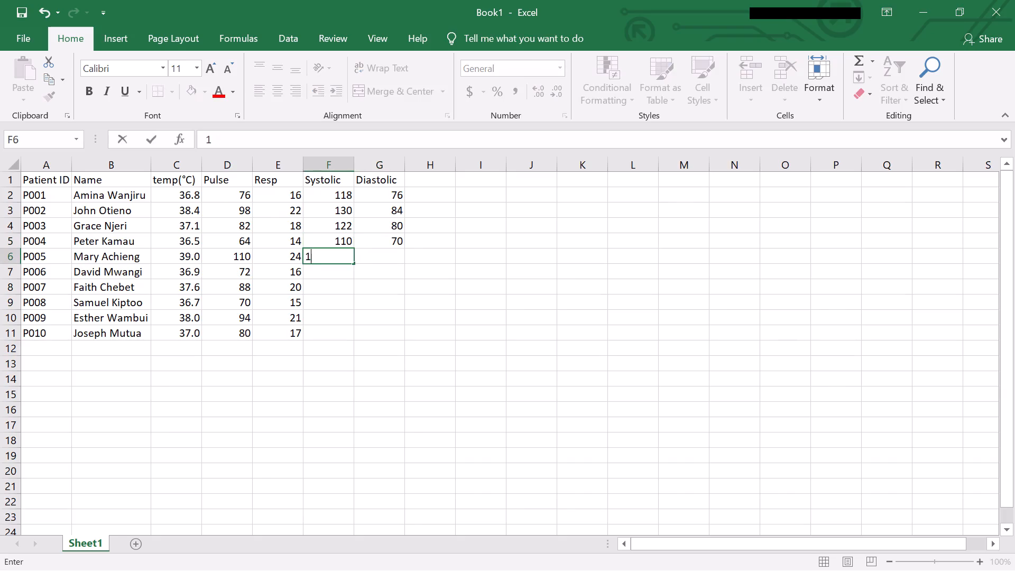
type("45")
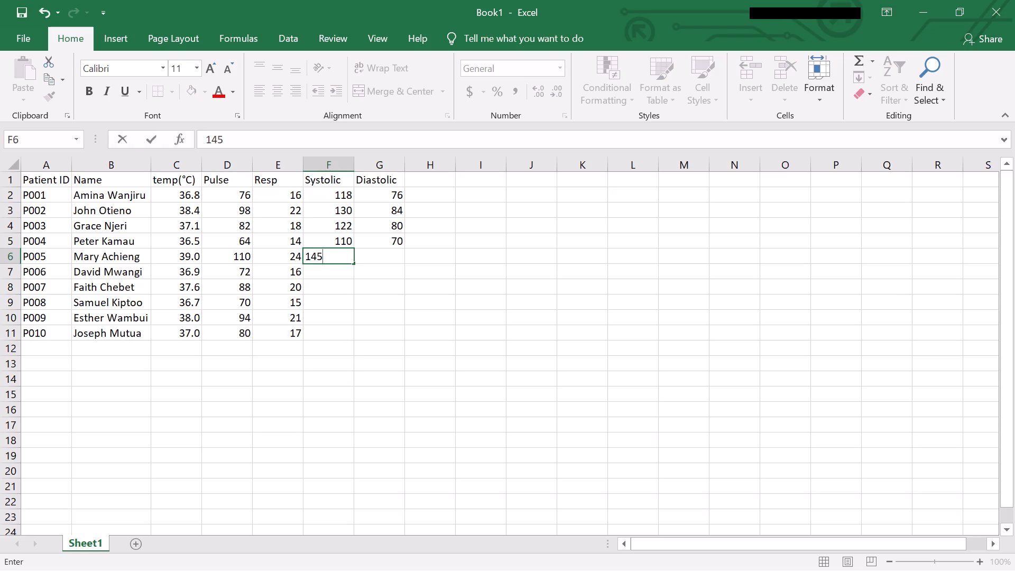
left_click(369, 265)
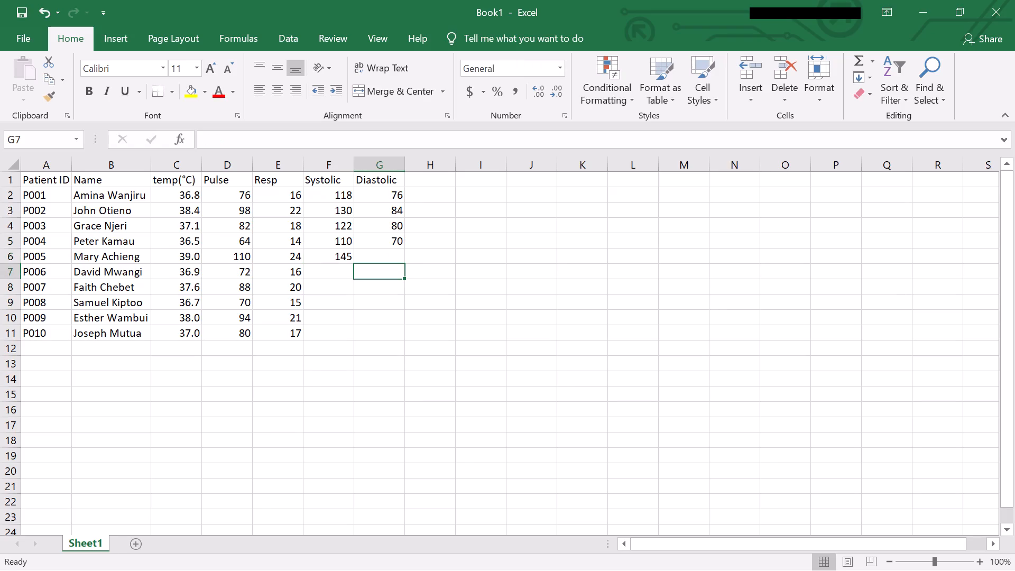
left_click(374, 248)
key("9")
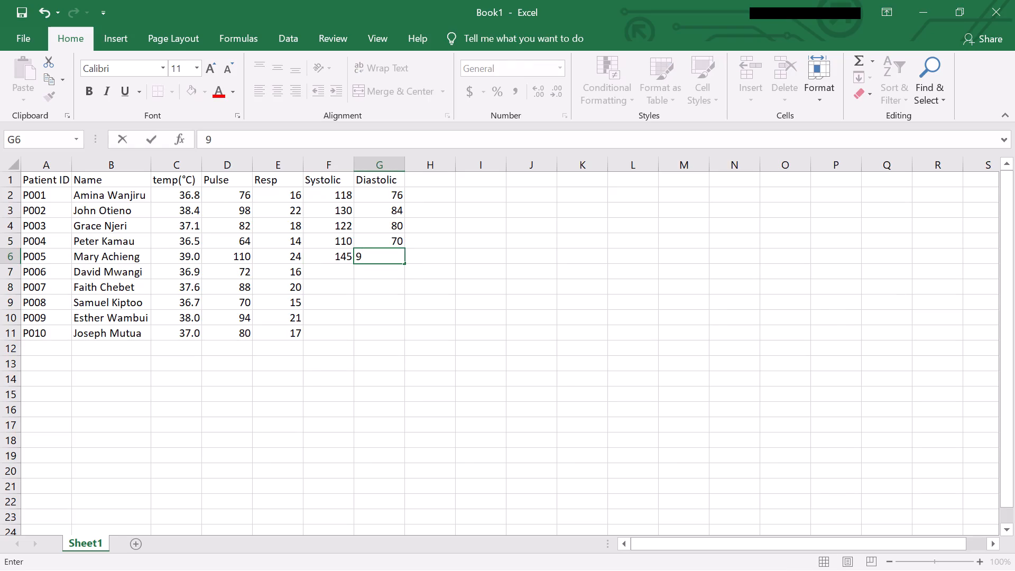
key("2")
Enter the systolic and diastolic values for P006 (120, 78) and P007 (128, 82) in rows 7 and 8.
left_click(331, 279)
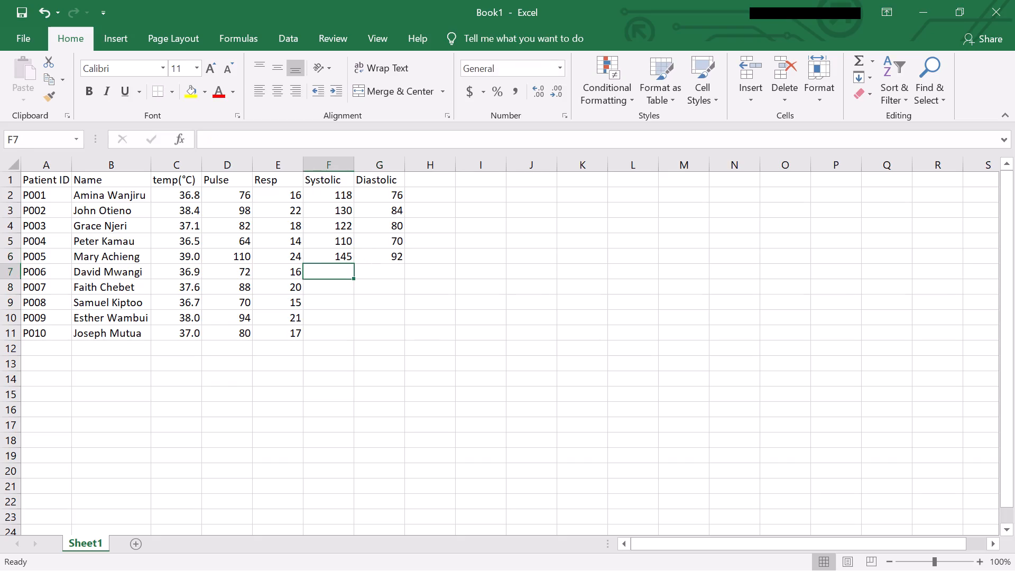
type("120")
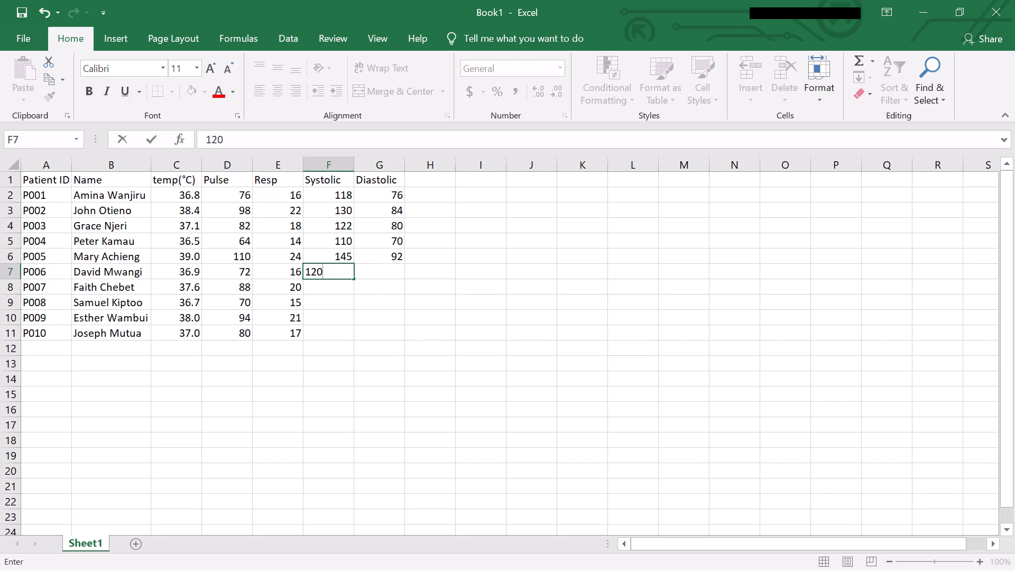
left_click(371, 269)
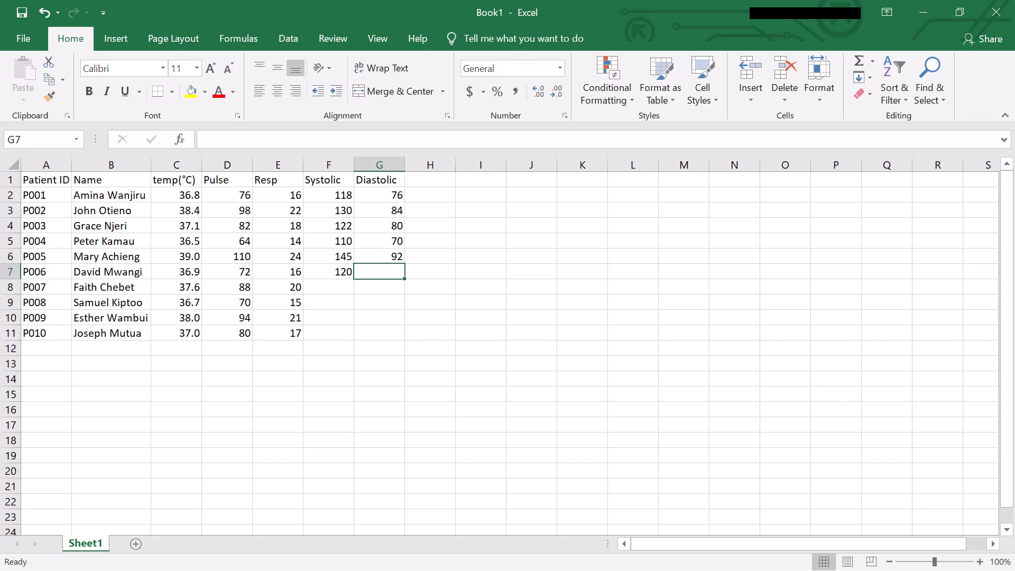
key("6")
key("BackSpace")
type("78")
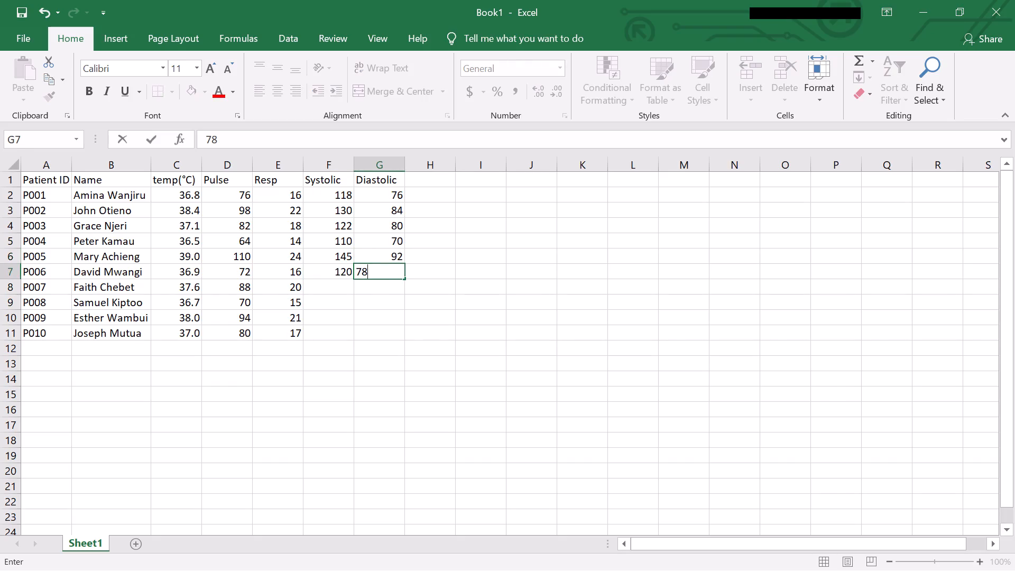
left_click(333, 285)
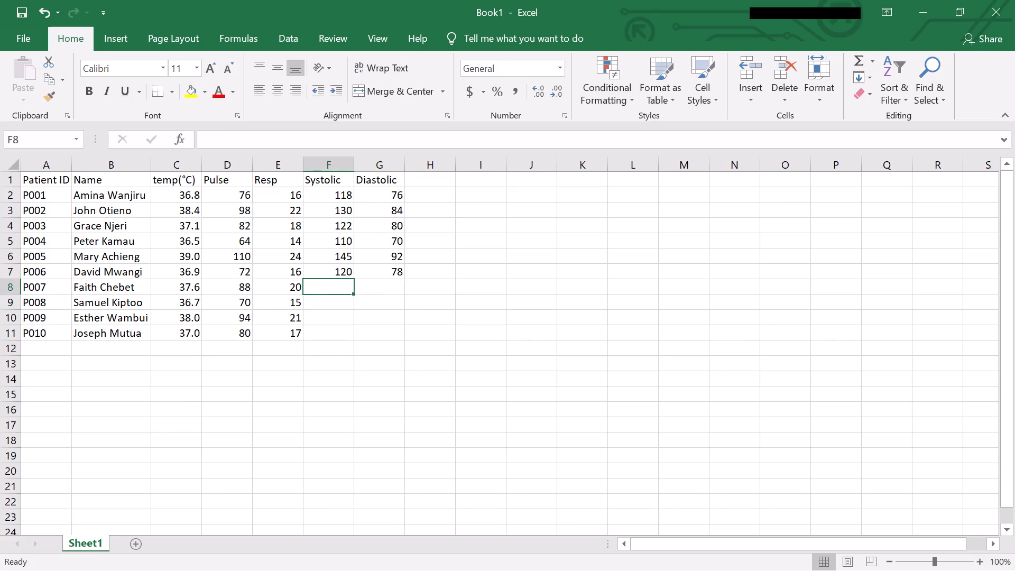
type("12")
key("8")
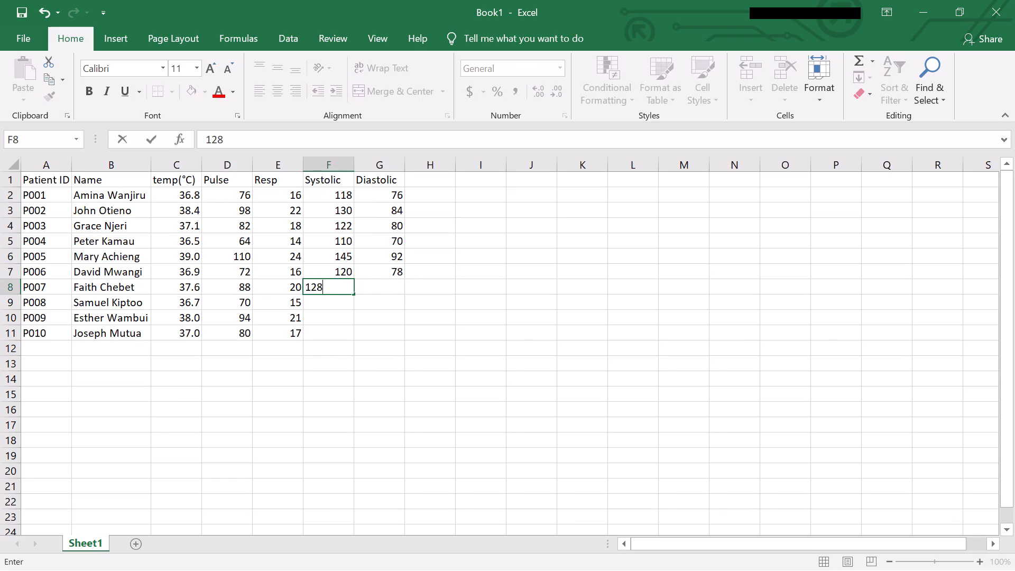
left_click(384, 285)
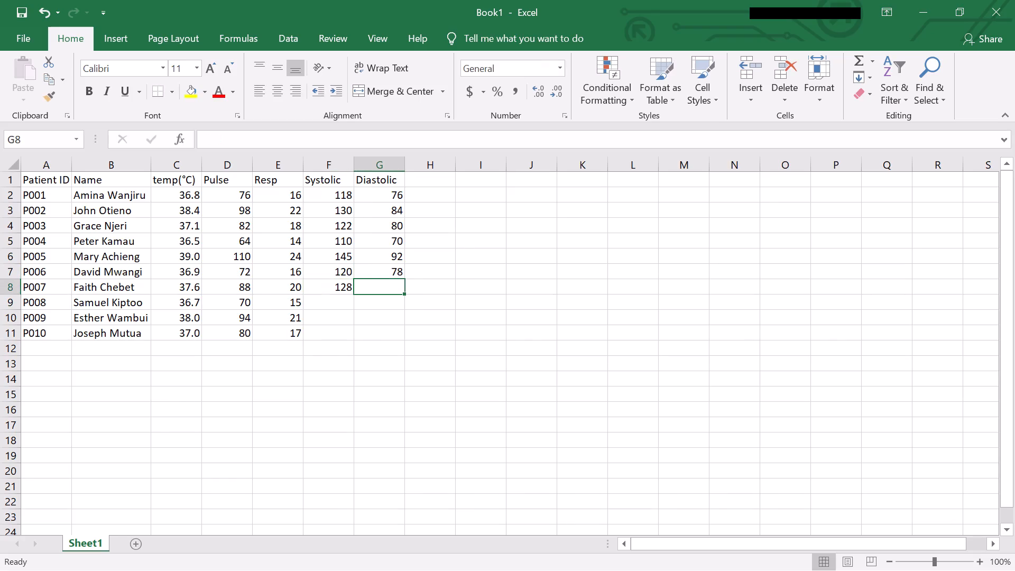
type("82")
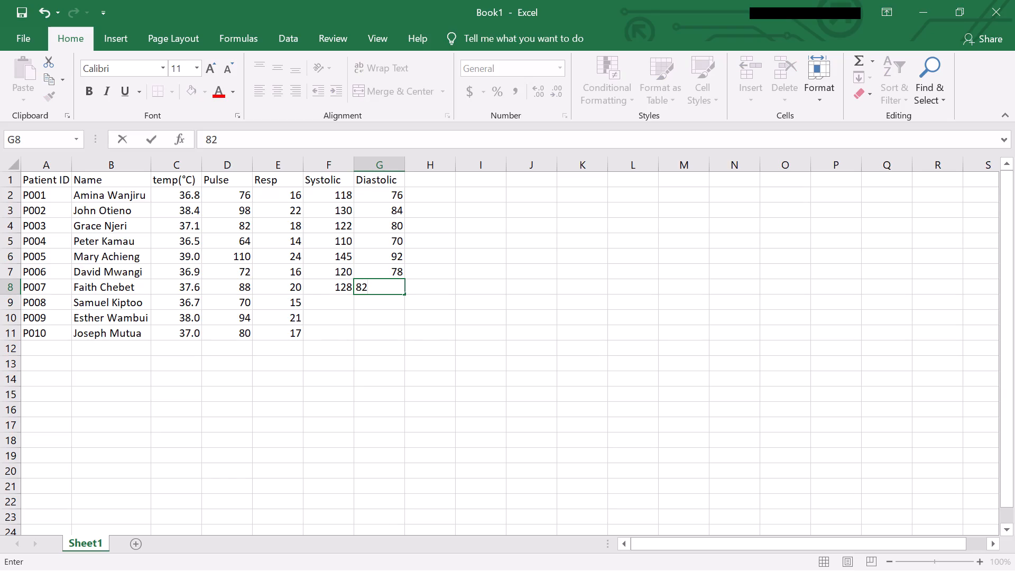
left_click(344, 306)
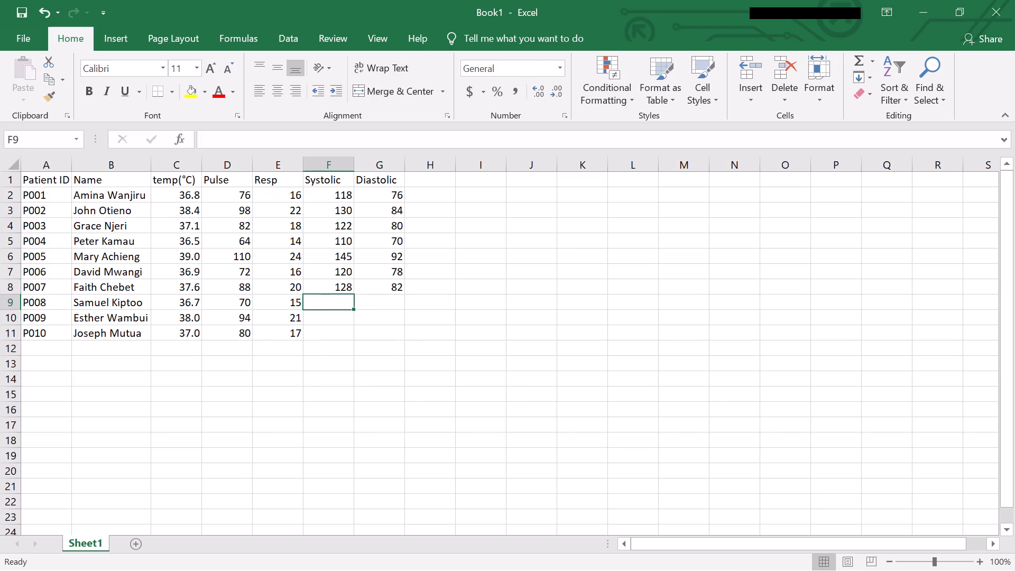
Enter the systolic and diastolic values for P008 (116, 74) and P009 (135, 88) in rows 9 and 10.
type("11")
key("7")
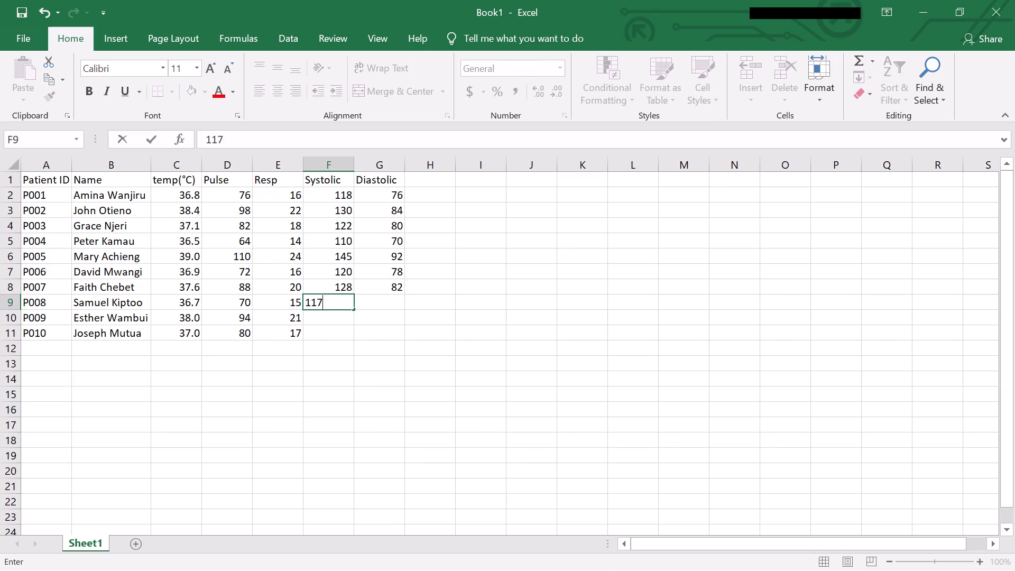
key("BackSpace")
key("6")
left_click(373, 303)
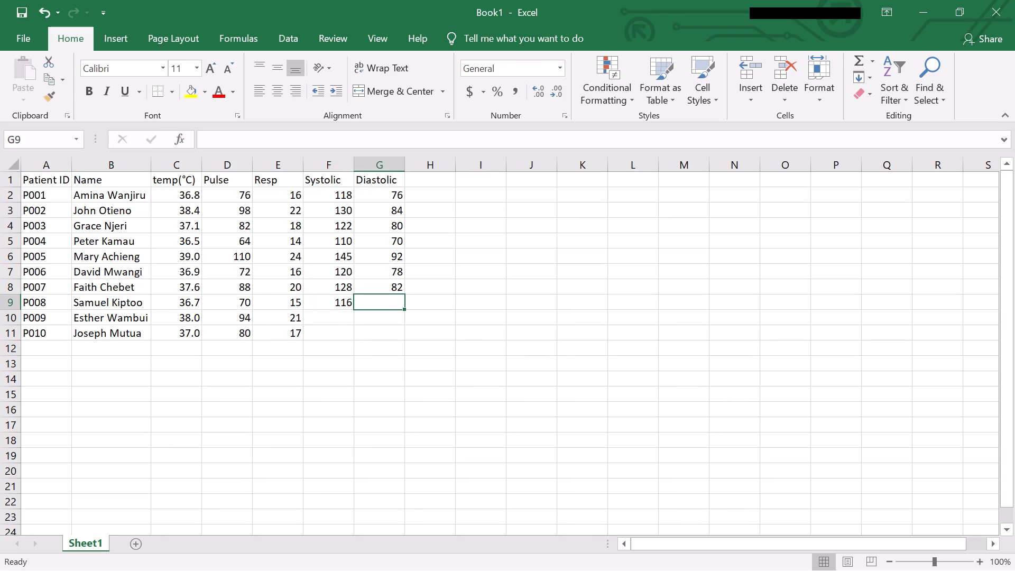
type("74")
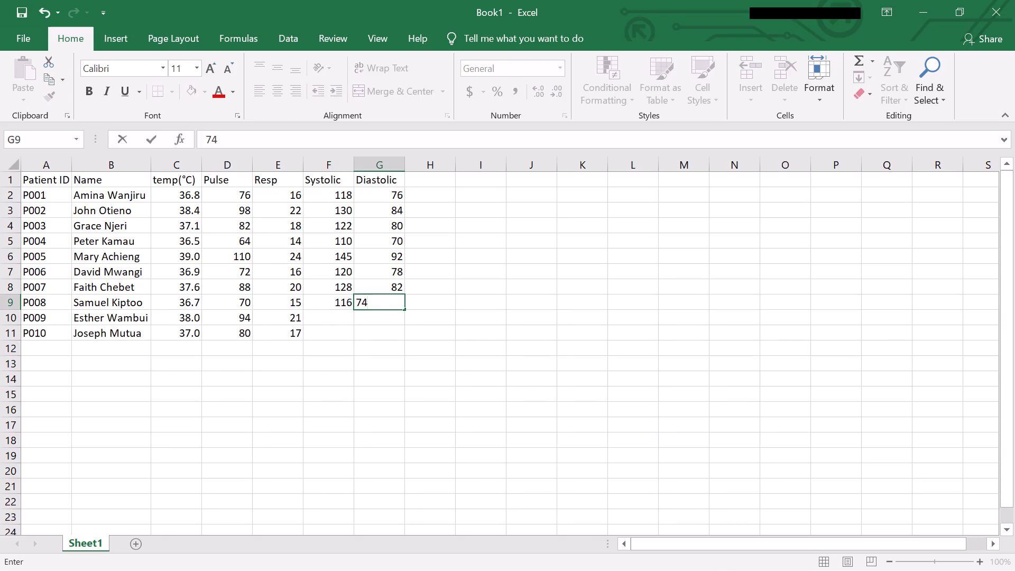
left_click(342, 317)
key("1")
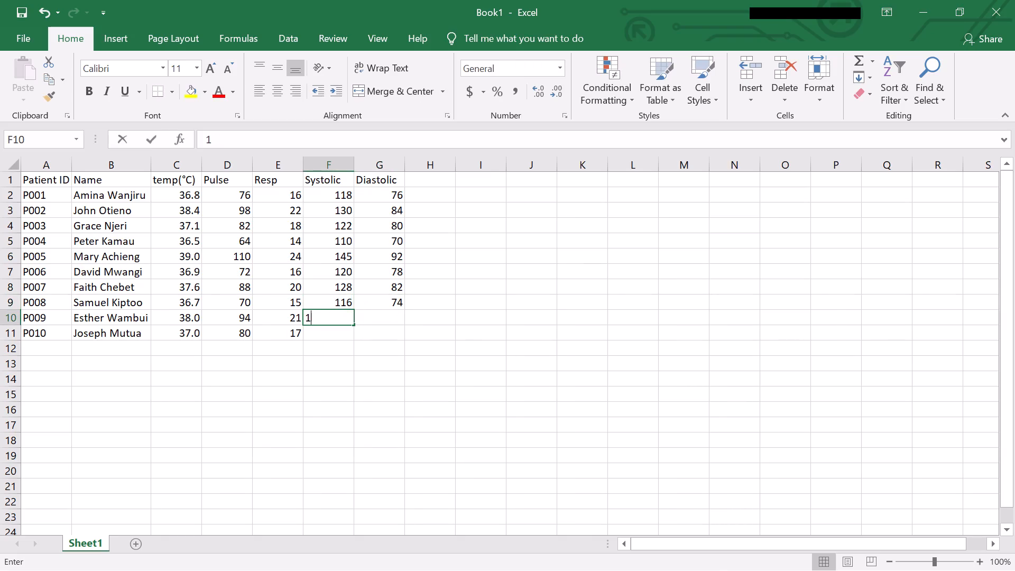
type("35")
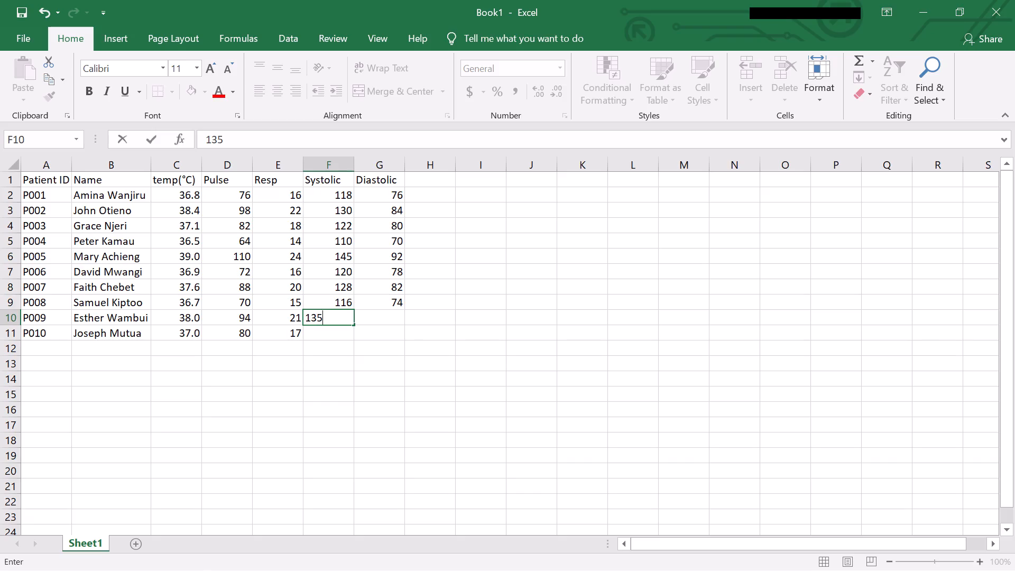
left_click(374, 317)
type("88")
Enter the systolic value 124 and diastolic value 80 for P010 in cells F11 and G11.
left_click(340, 328)
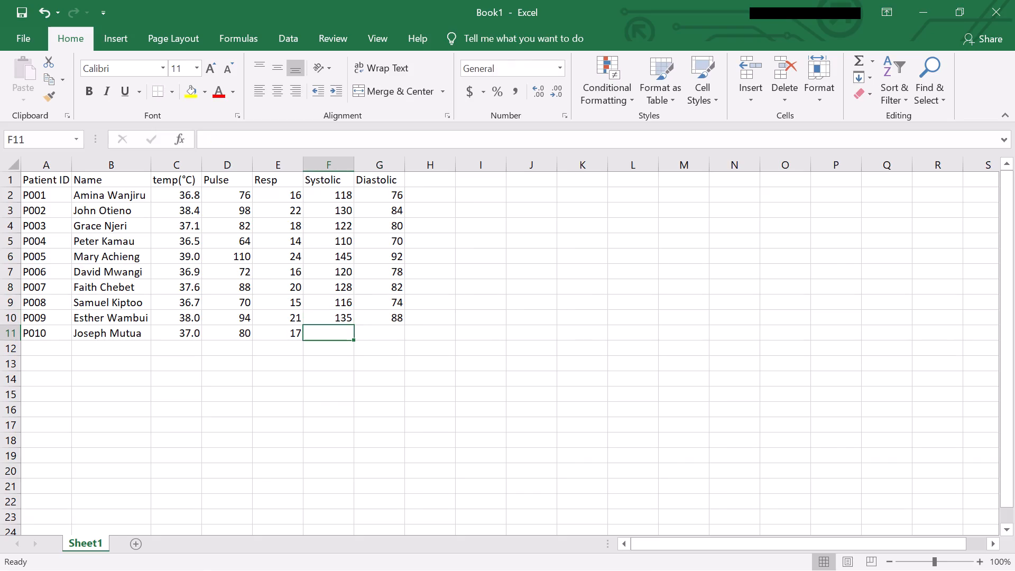
type("12")
key("4")
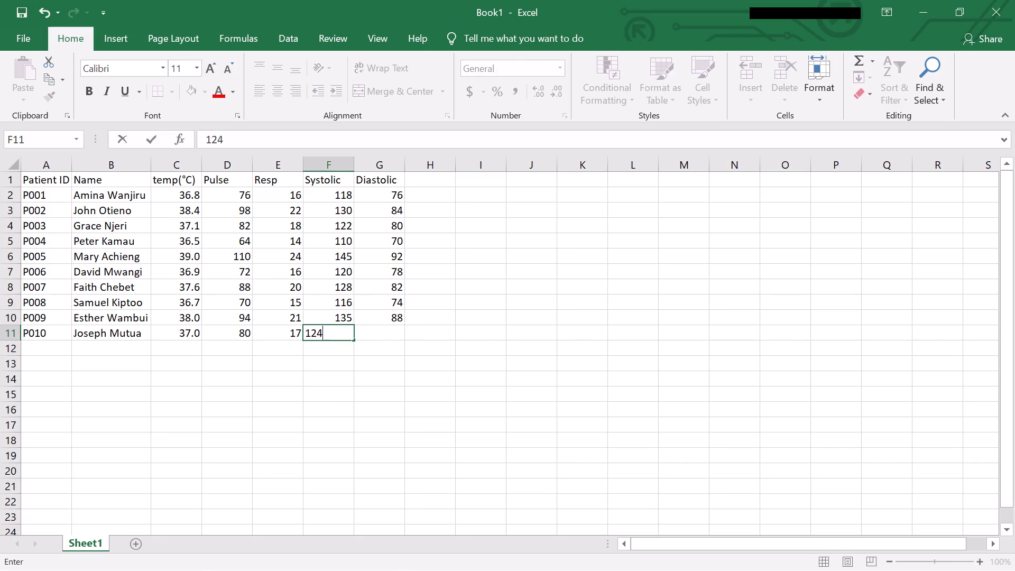
left_click(371, 330)
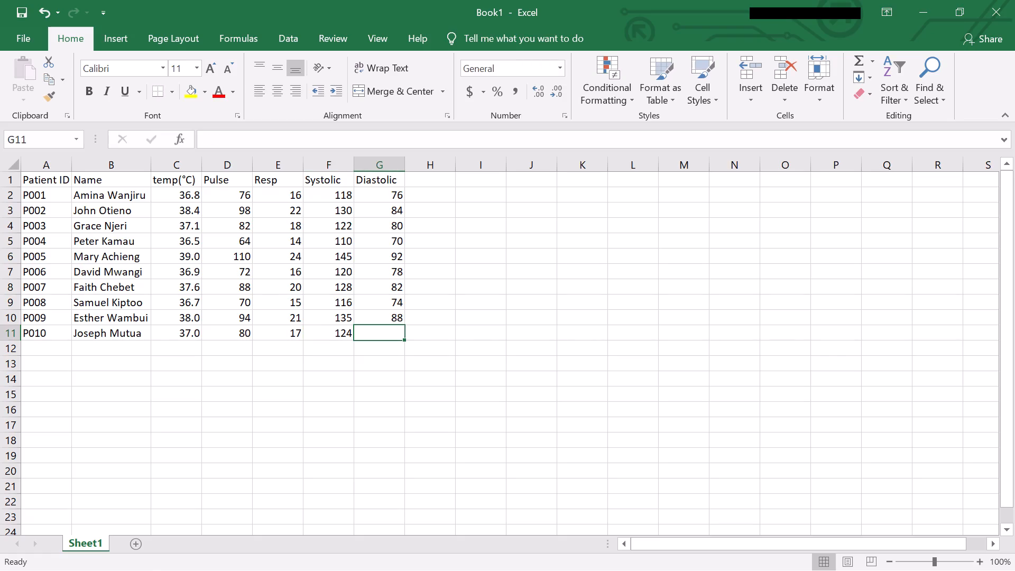
type("80")
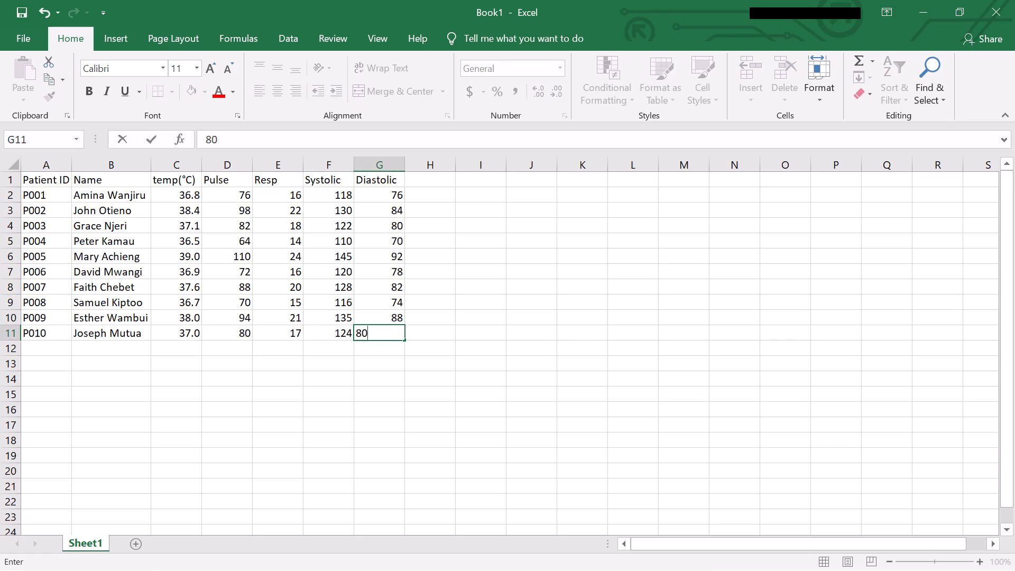
left_click(446, 349)
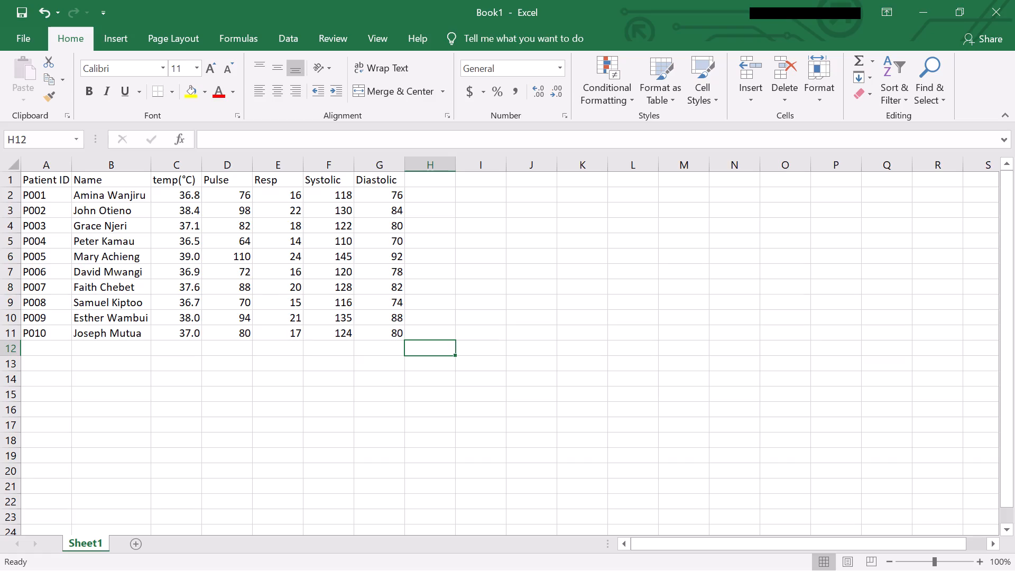
Format the entire header row 1 with bold text and a yellow fill.
left_click(13, 179)
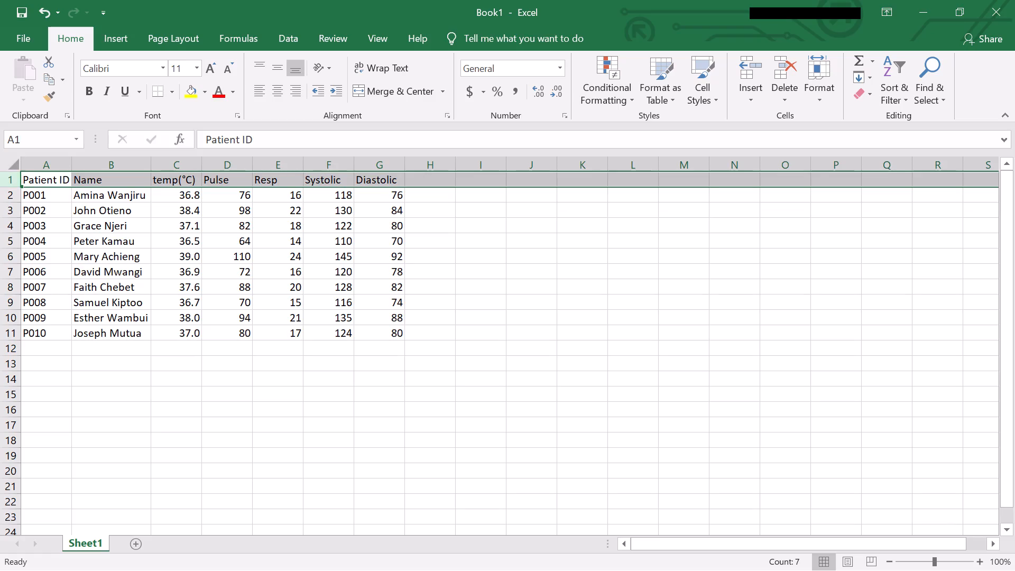
left_click(85, 86)
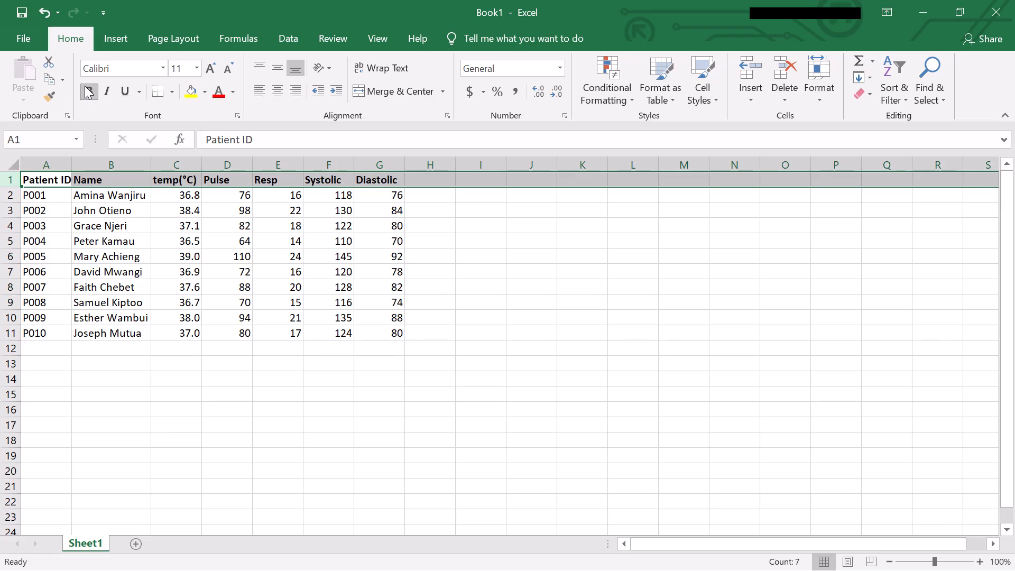
left_click(188, 95)
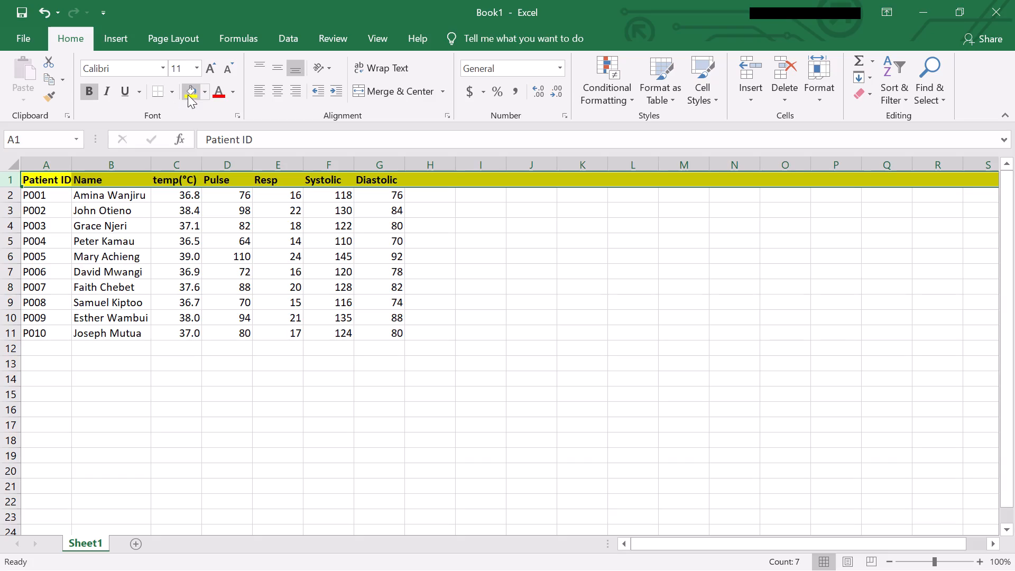
left_click(384, 364)
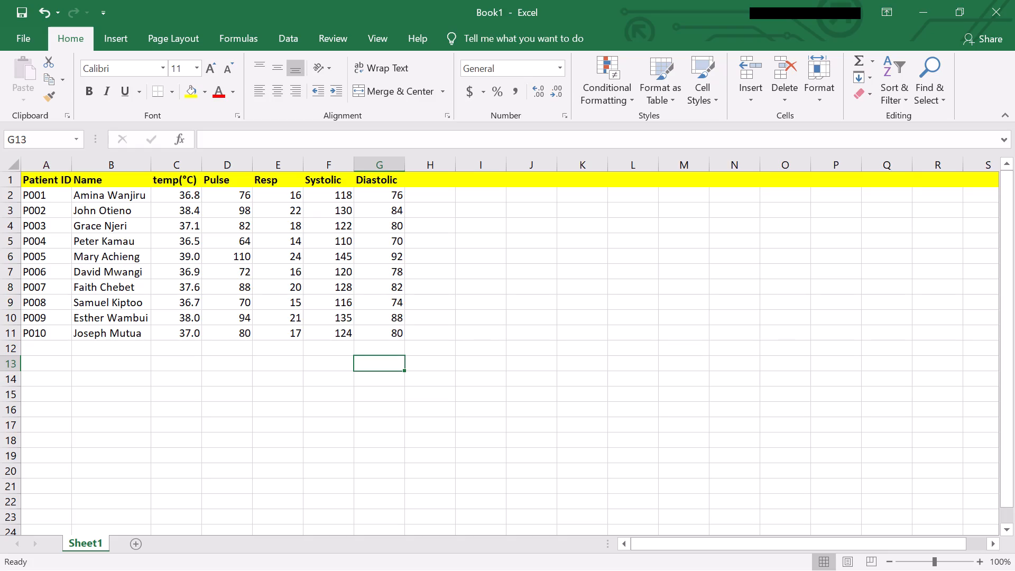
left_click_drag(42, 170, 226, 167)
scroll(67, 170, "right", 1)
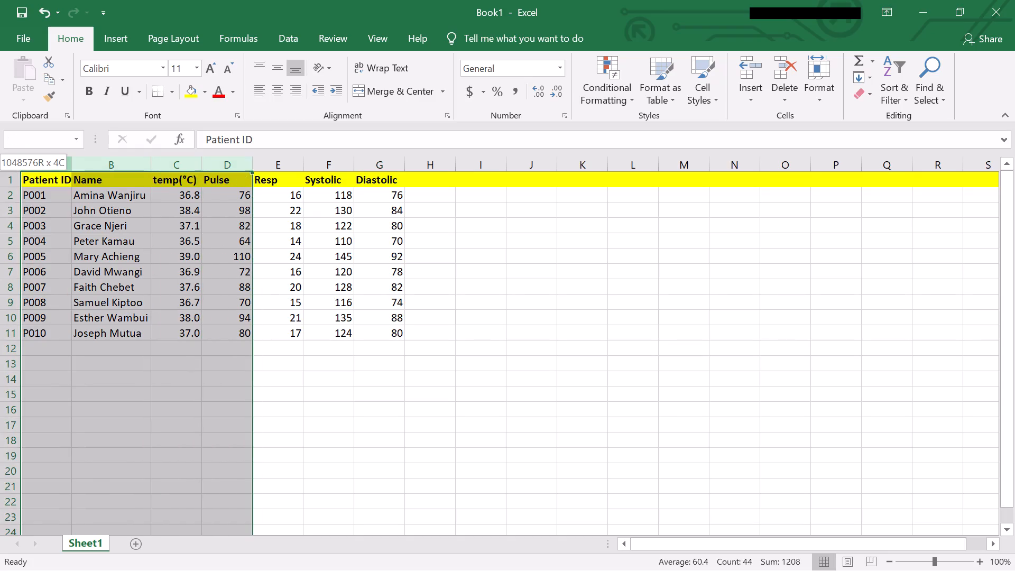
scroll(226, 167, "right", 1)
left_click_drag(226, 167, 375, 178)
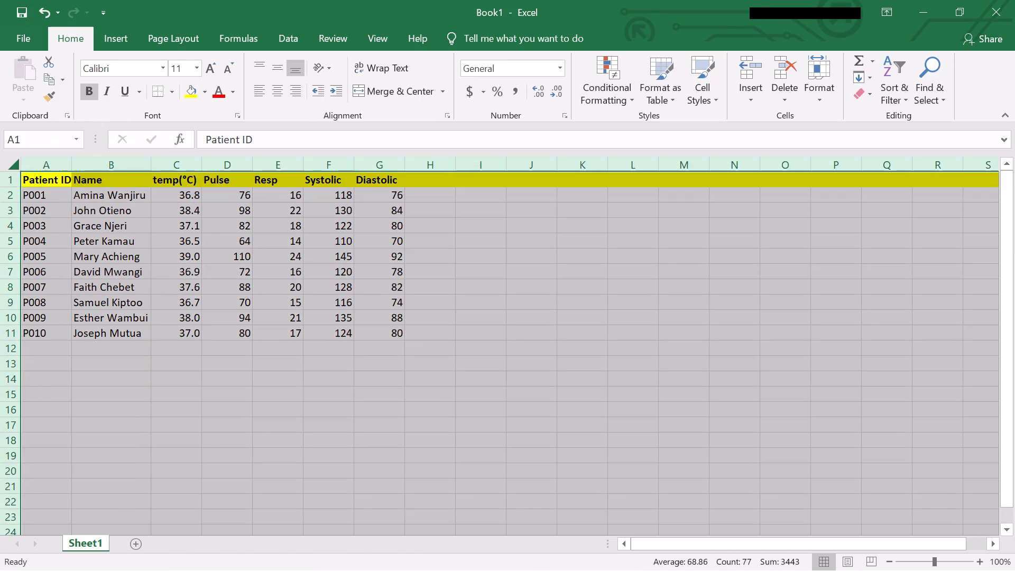
right_click(71, 167)
left_click(72, 167)
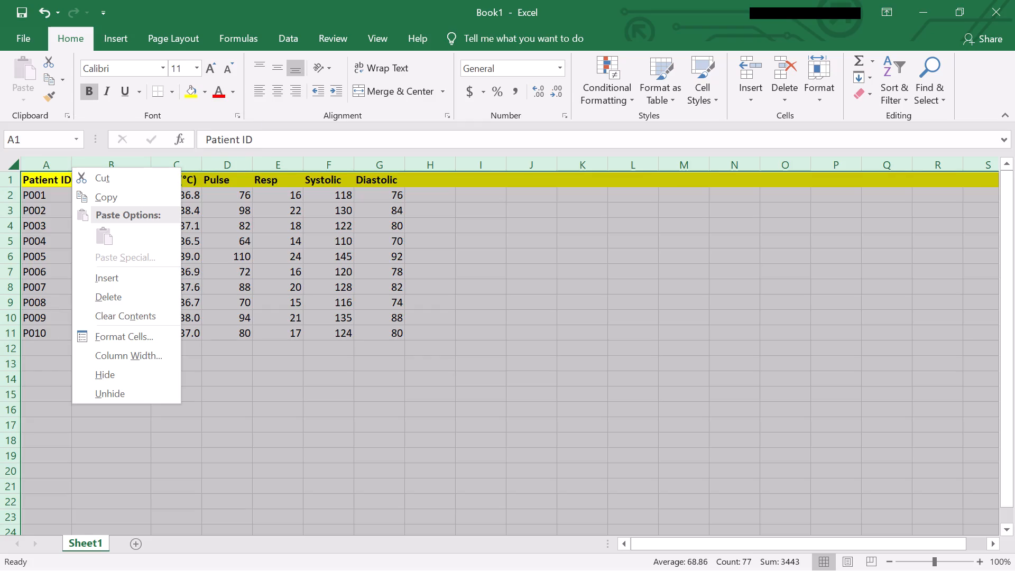
scroll(72, 167, "right", 4)
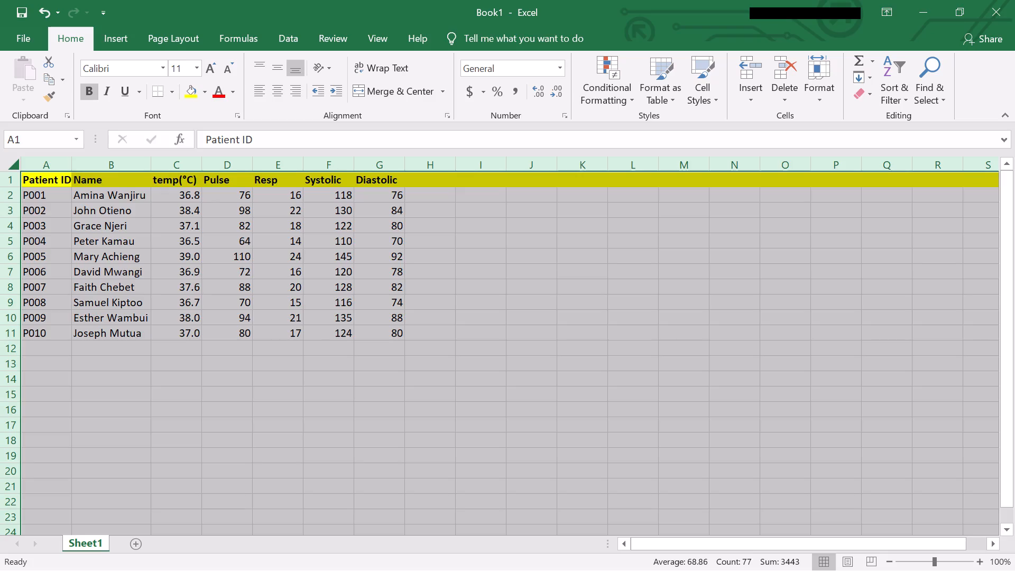
left_click(71, 171)
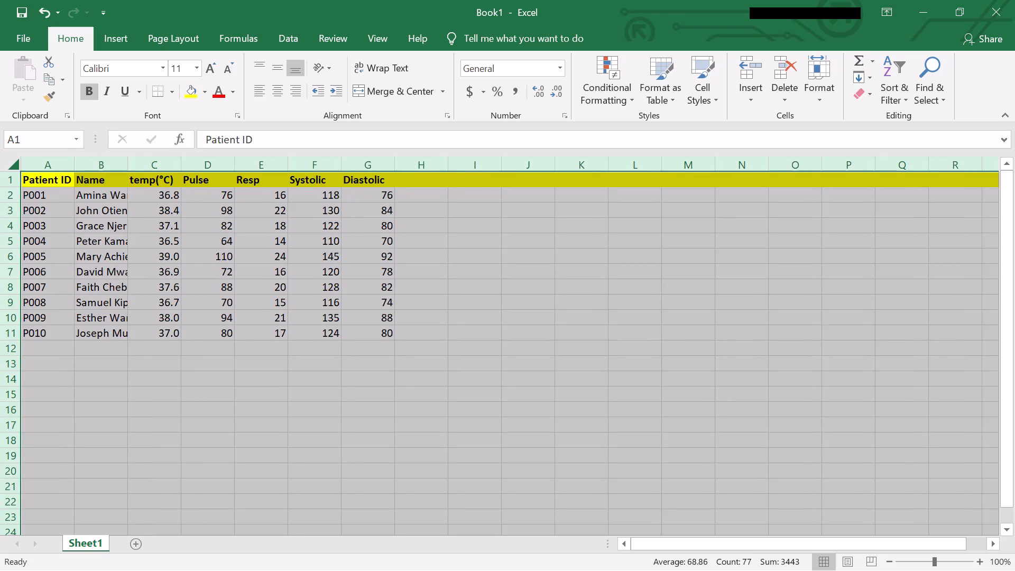
left_click_drag(75, 171, 70, 171)
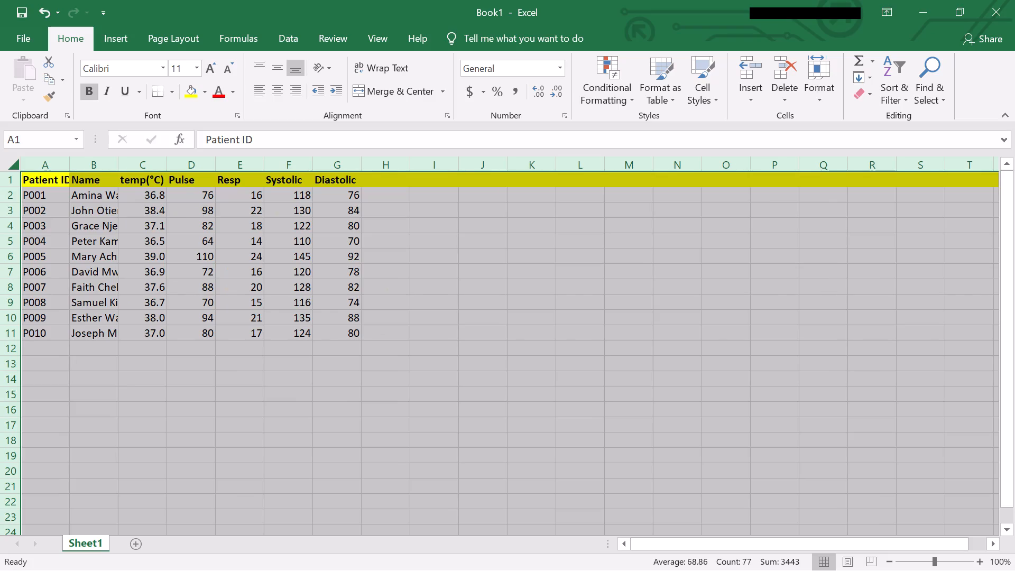
left_click(70, 171)
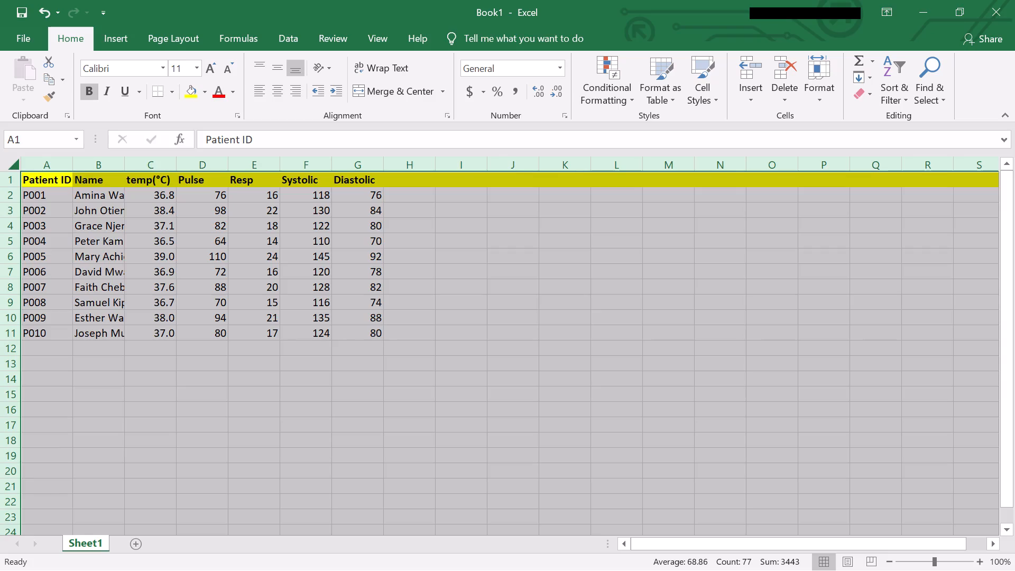
left_click_drag(125, 170, 128, 170)
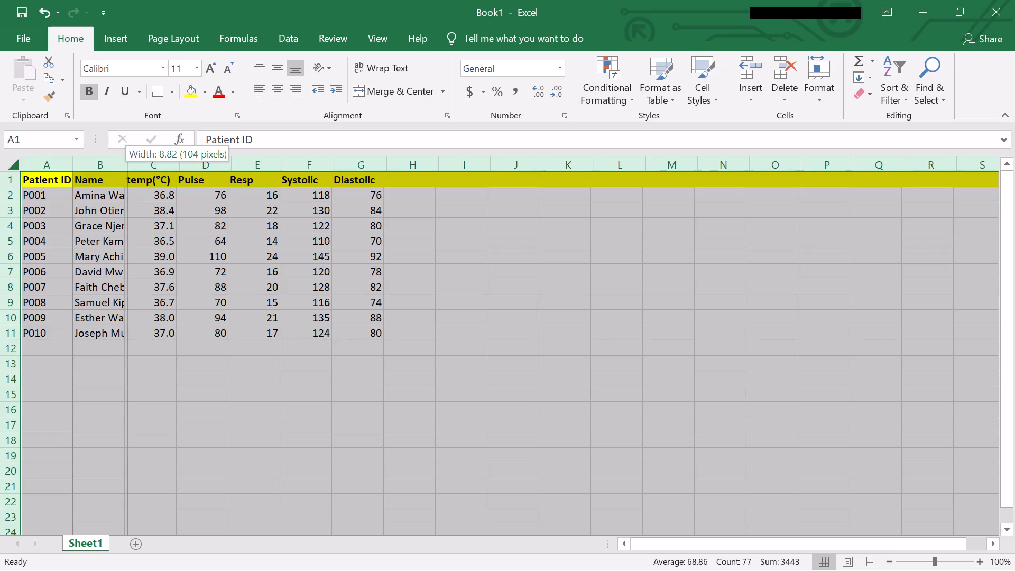
left_click_drag(128, 170, 139, 169)
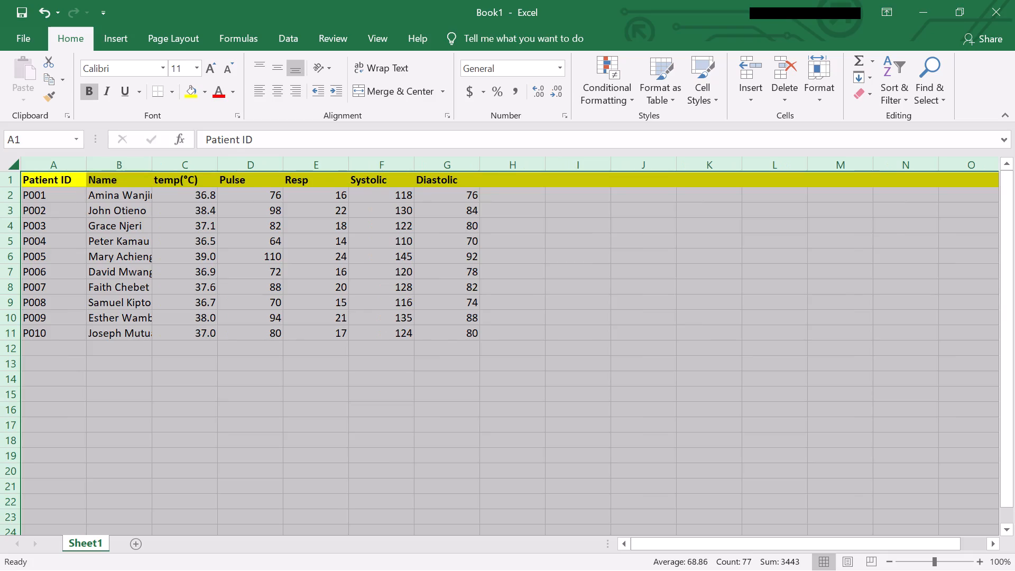
double_click(152, 169)
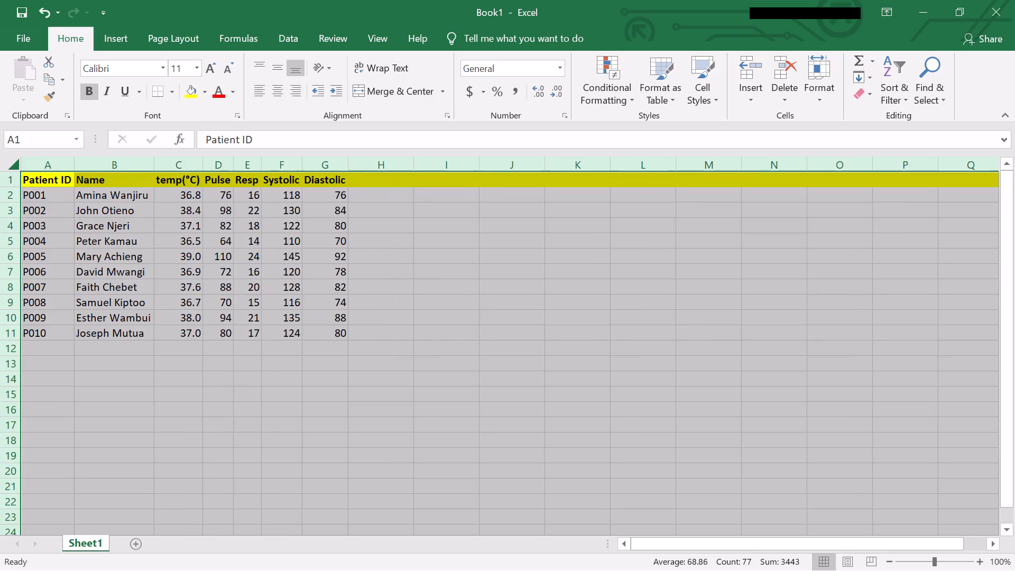
left_click(460, 261)
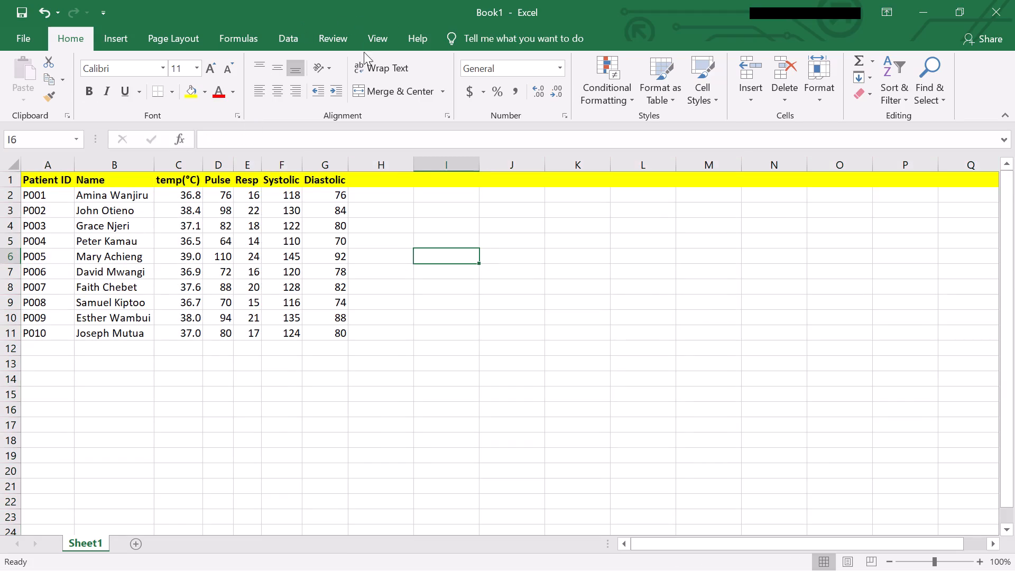
Freeze the top row so the header stays in view while scrolling the worksheet.
left_click(382, 34)
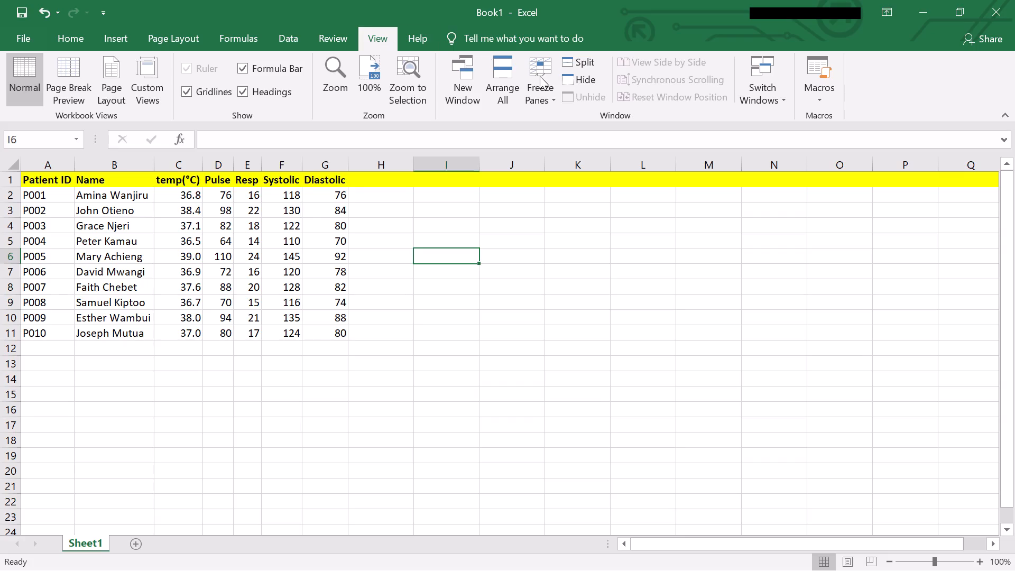
left_click(553, 98)
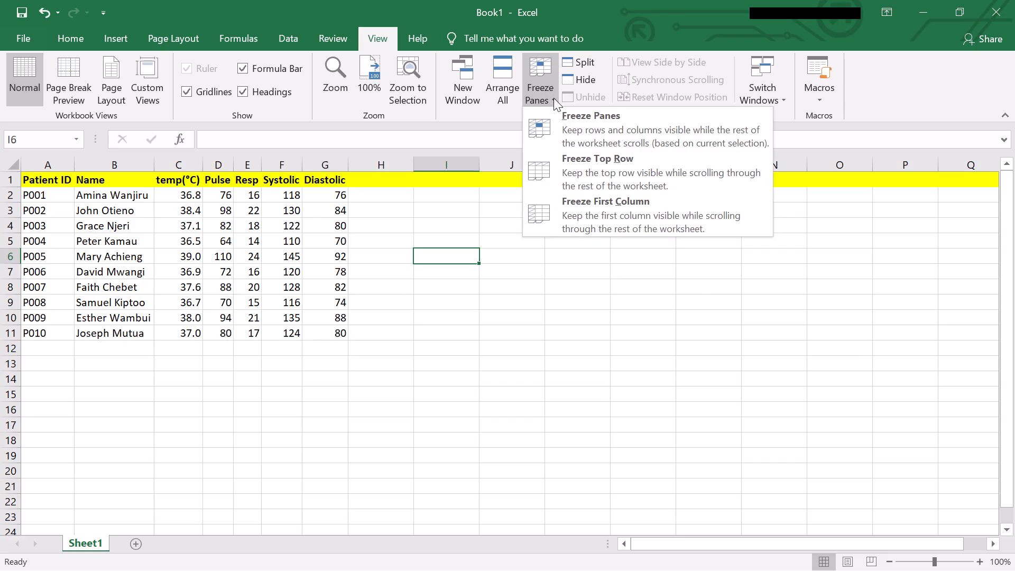
left_click(562, 165)
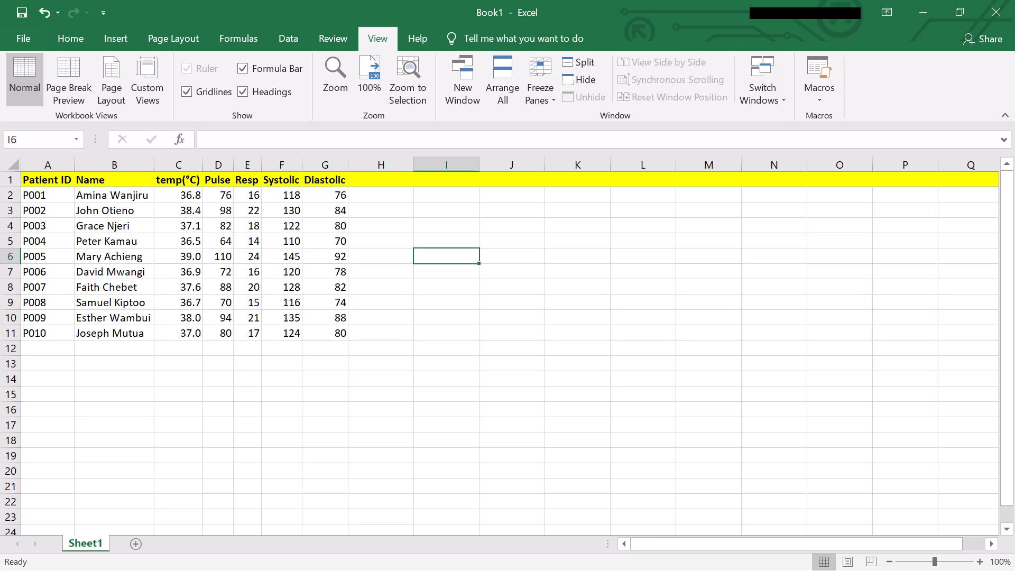
Enter the label text "Maximum, Minimum" in cell B13, below the patient data.
left_click(106, 366)
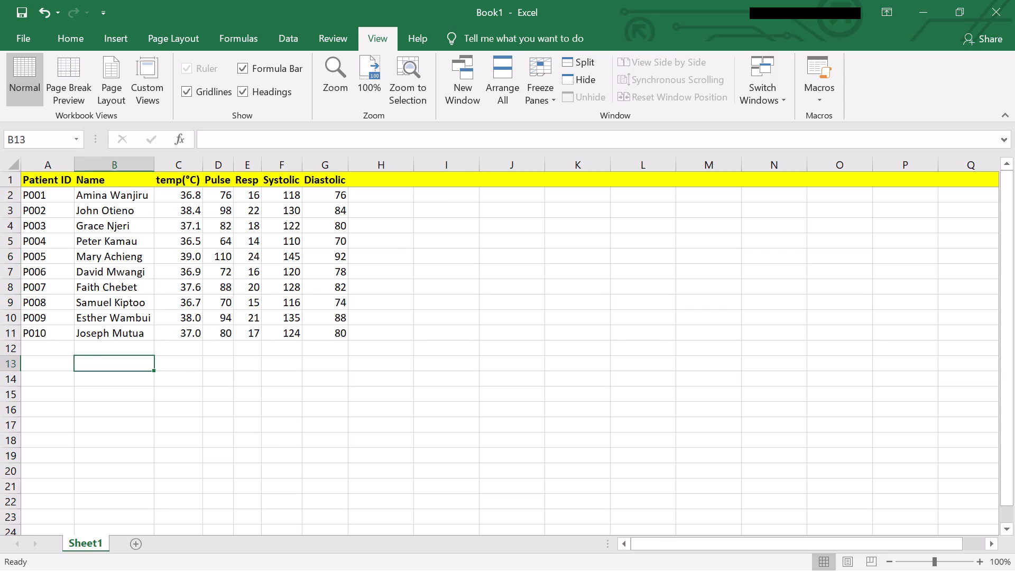
type("Ma")
type("ximum")
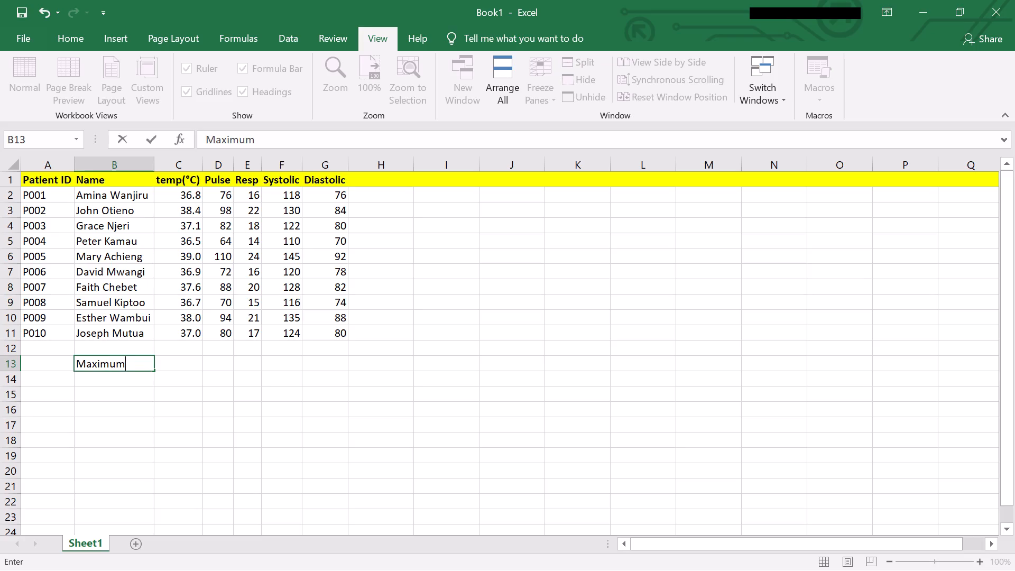
key("Return")
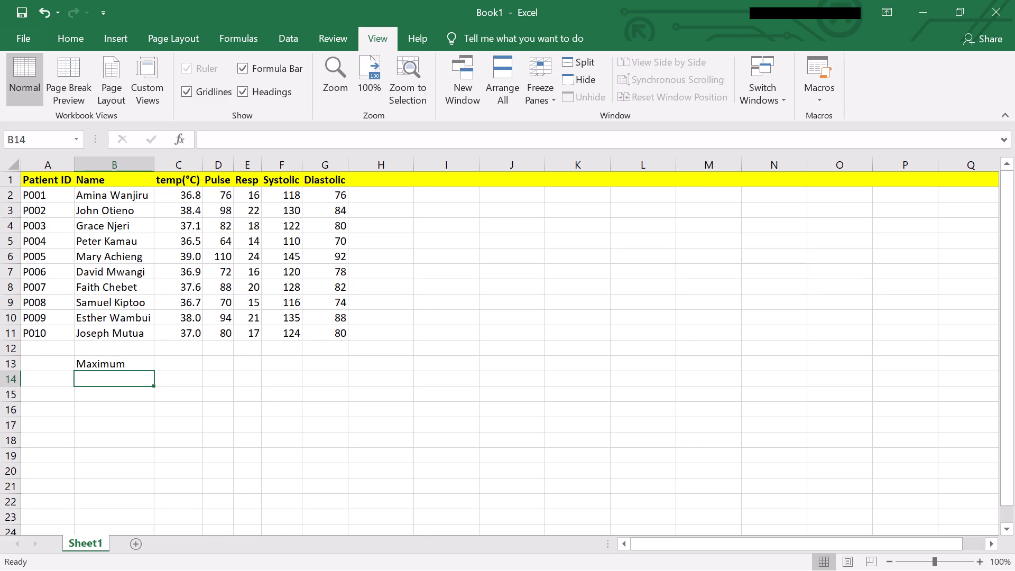
left_click(128, 364)
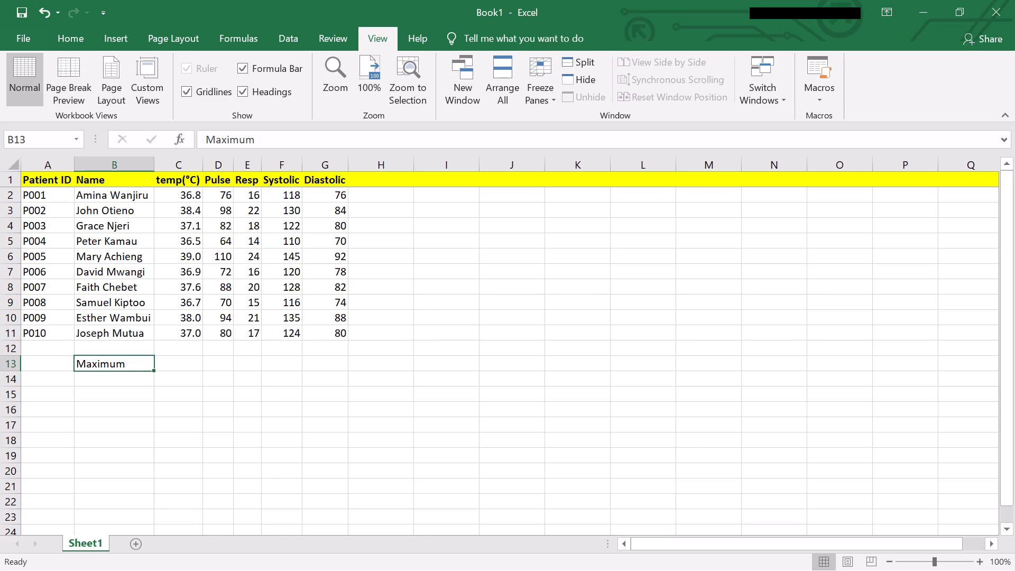
key("space")
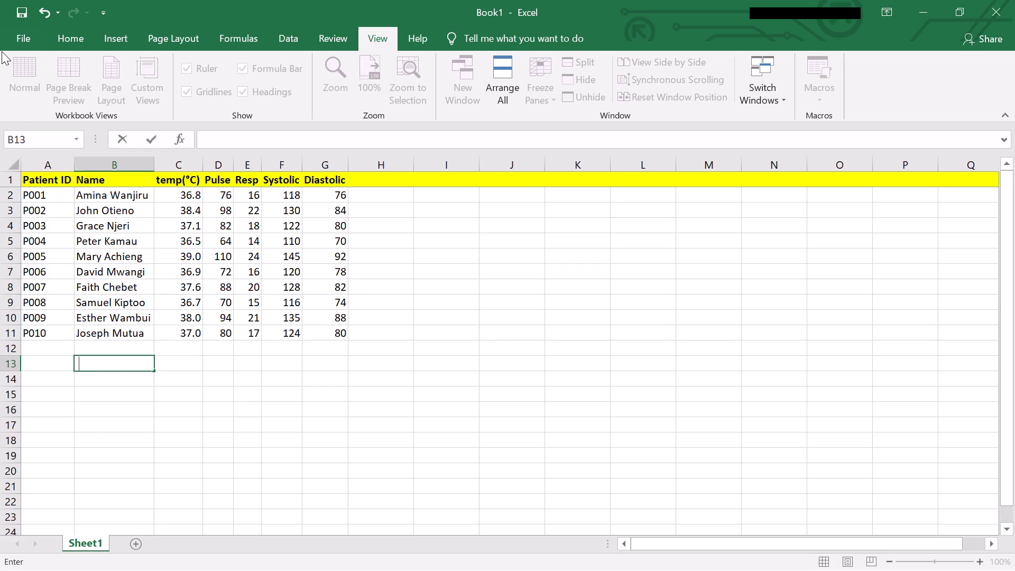
left_click(40, 19)
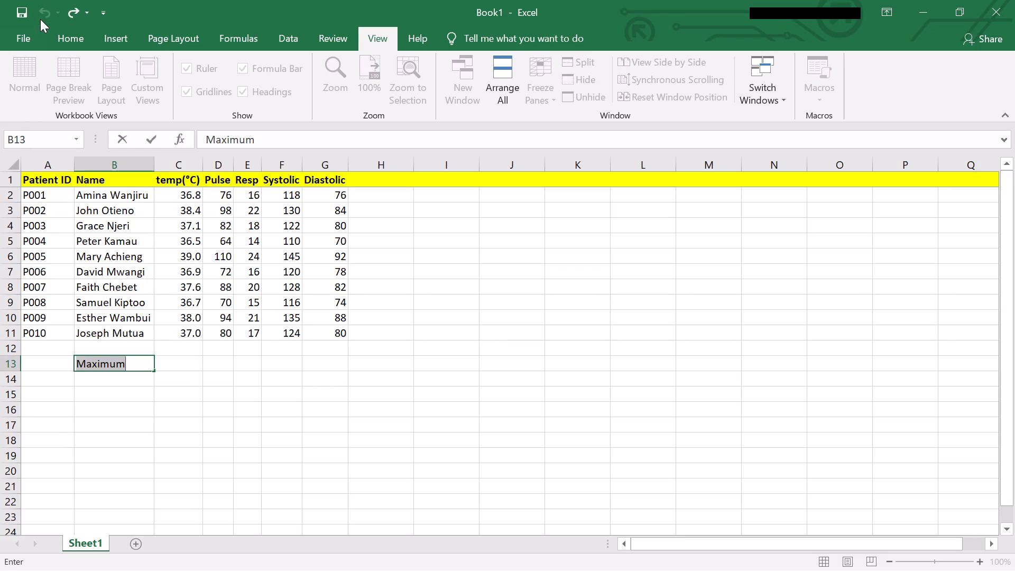
left_click(139, 364)
key("space")
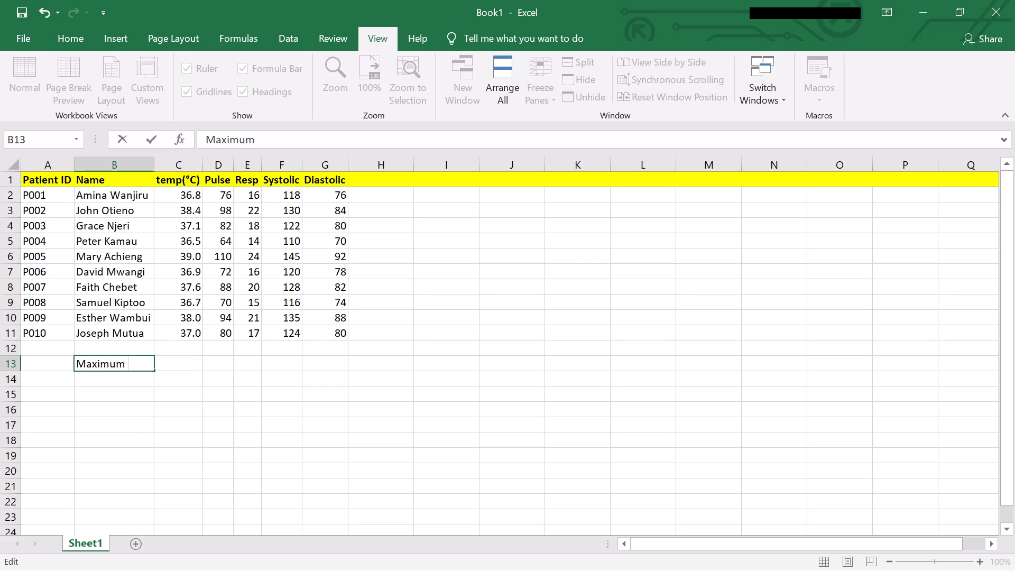
type("Minimum")
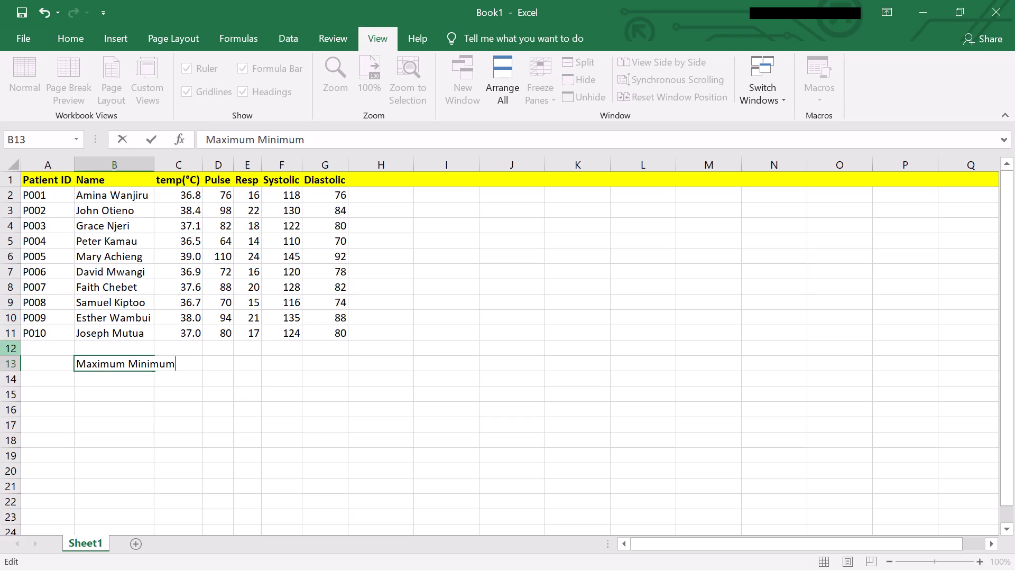
left_click(124, 367)
key("comma")
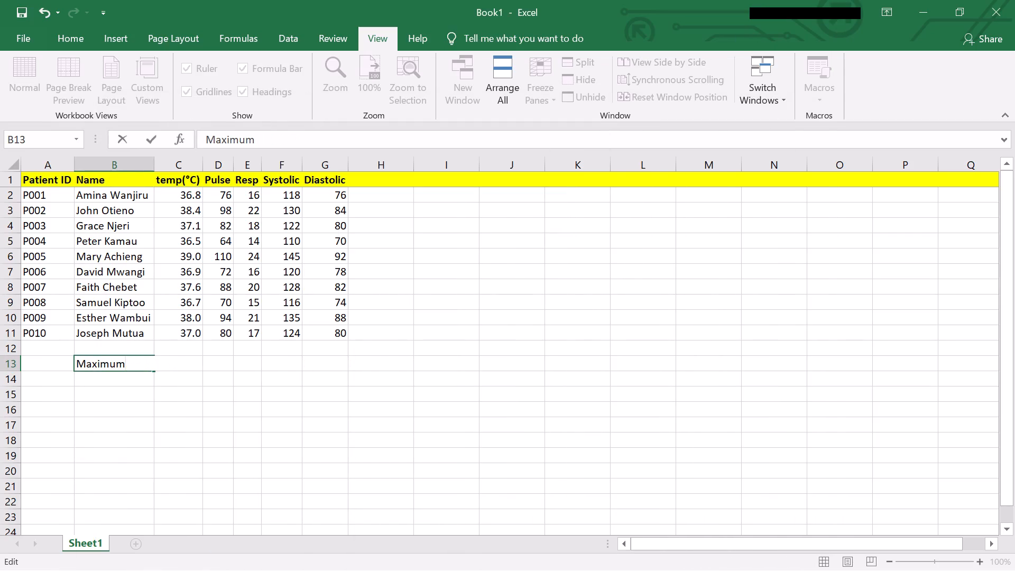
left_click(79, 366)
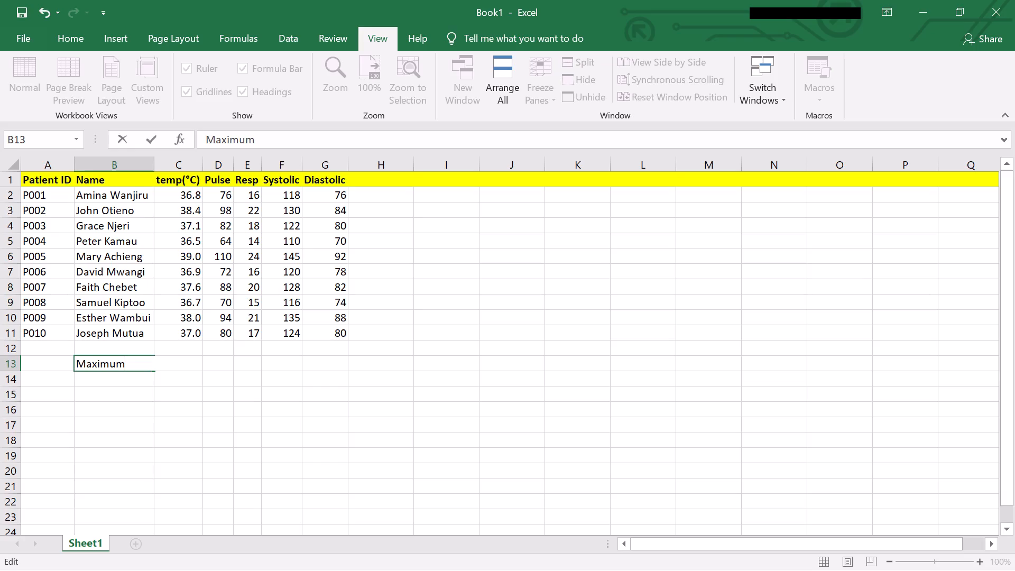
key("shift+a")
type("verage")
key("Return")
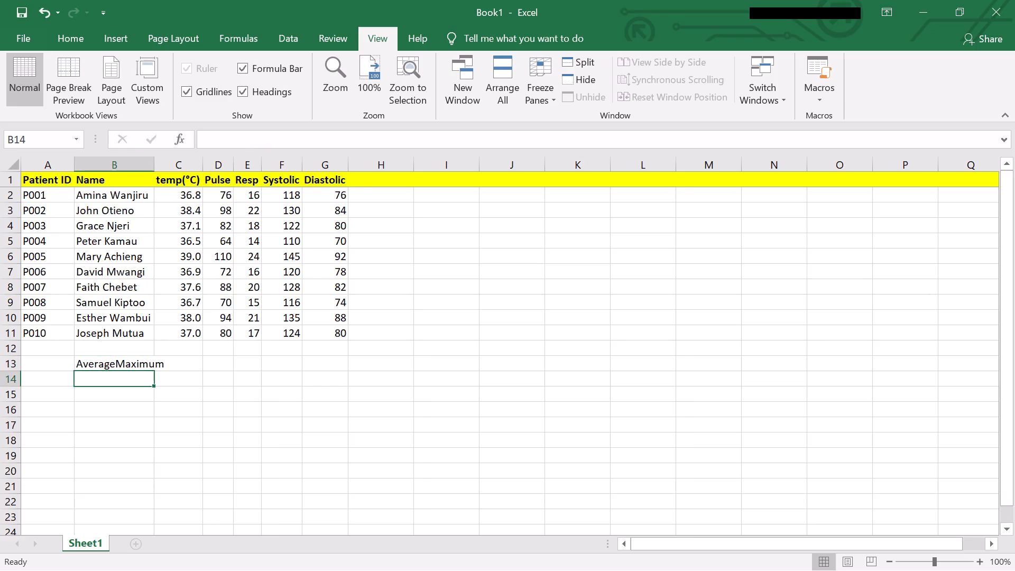
Replace the combined label in cell B13 with just "Average".
left_click(171, 365)
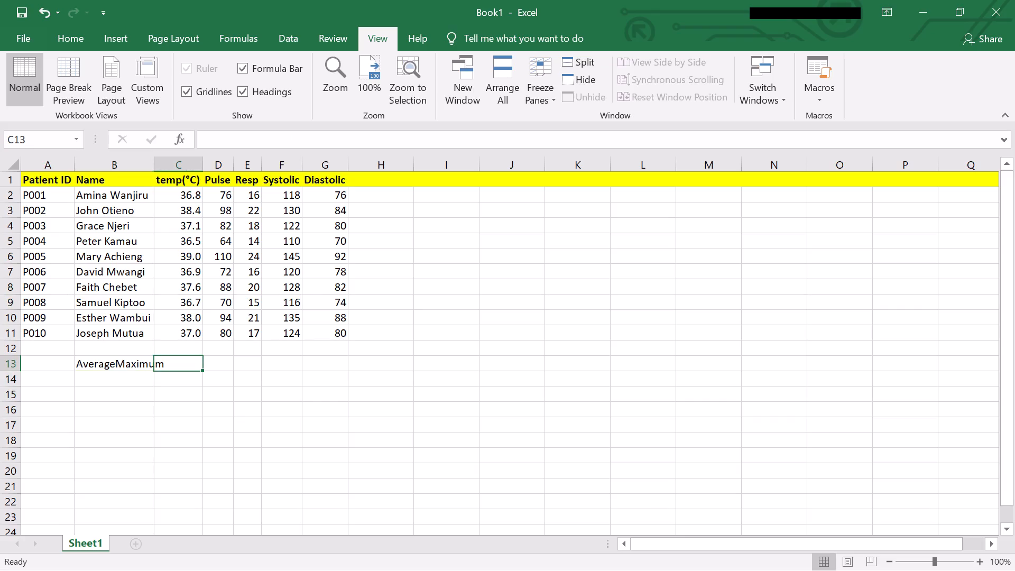
left_click(150, 359)
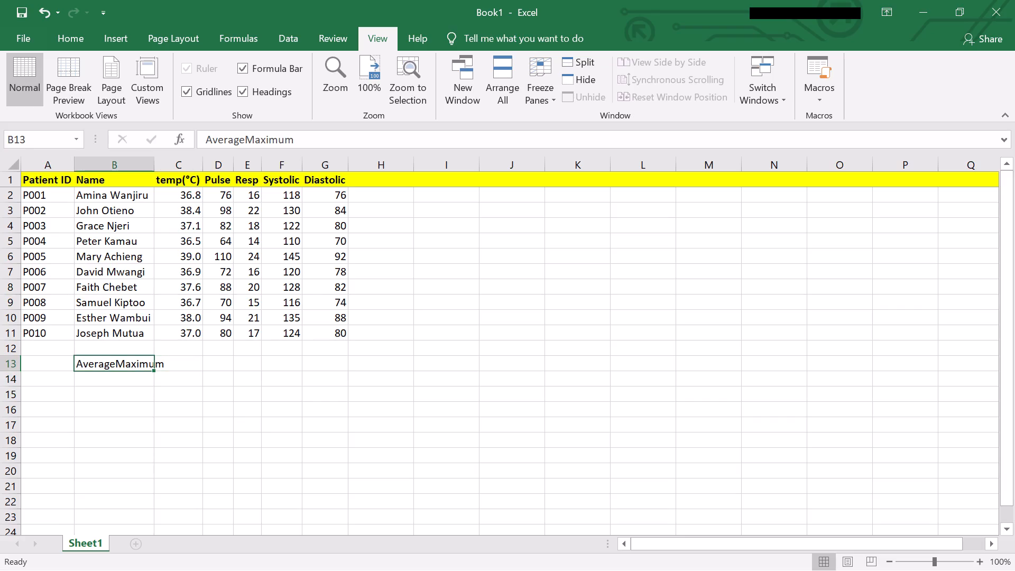
left_click(183, 366)
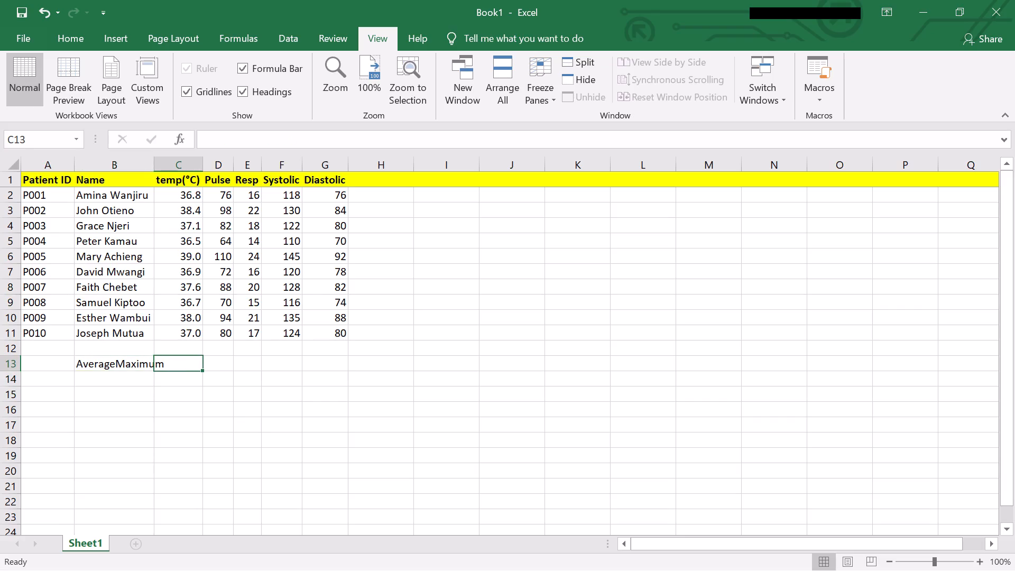
key("BackSpace")
key("BackSpace")
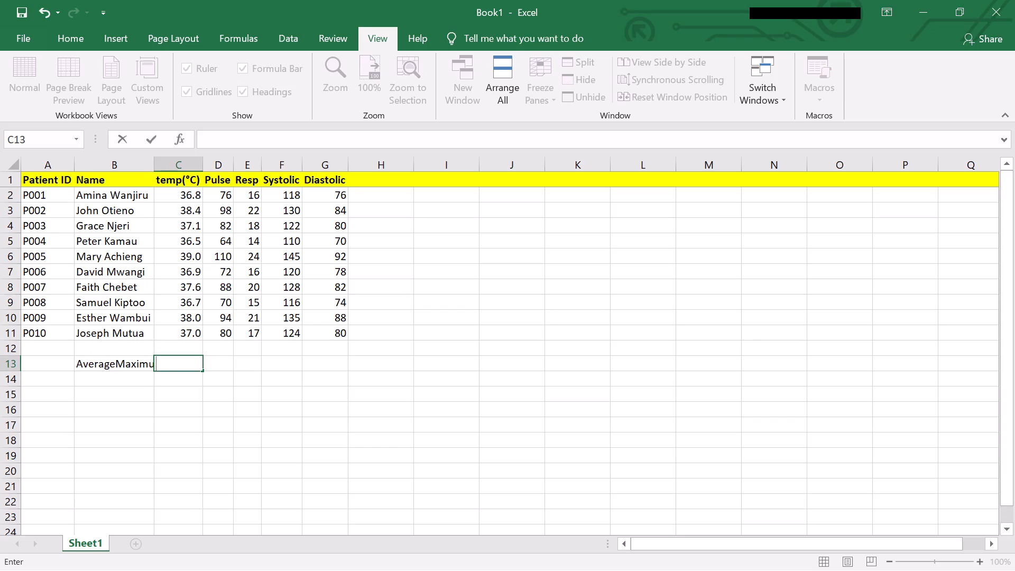
key("BackSpace")
key("BackSpace")
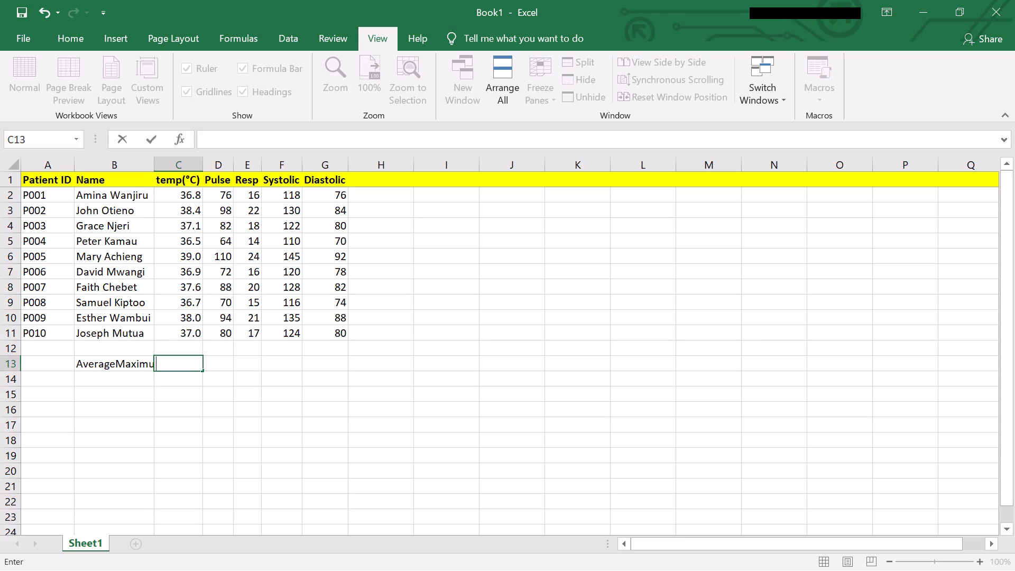
left_click(145, 366)
key("BackSpace")
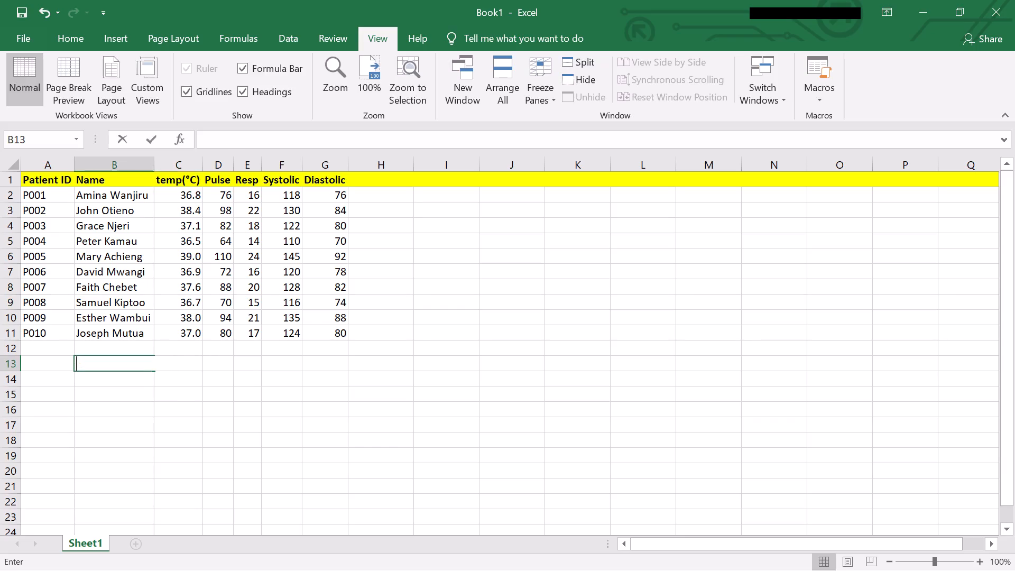
key("shift+a")
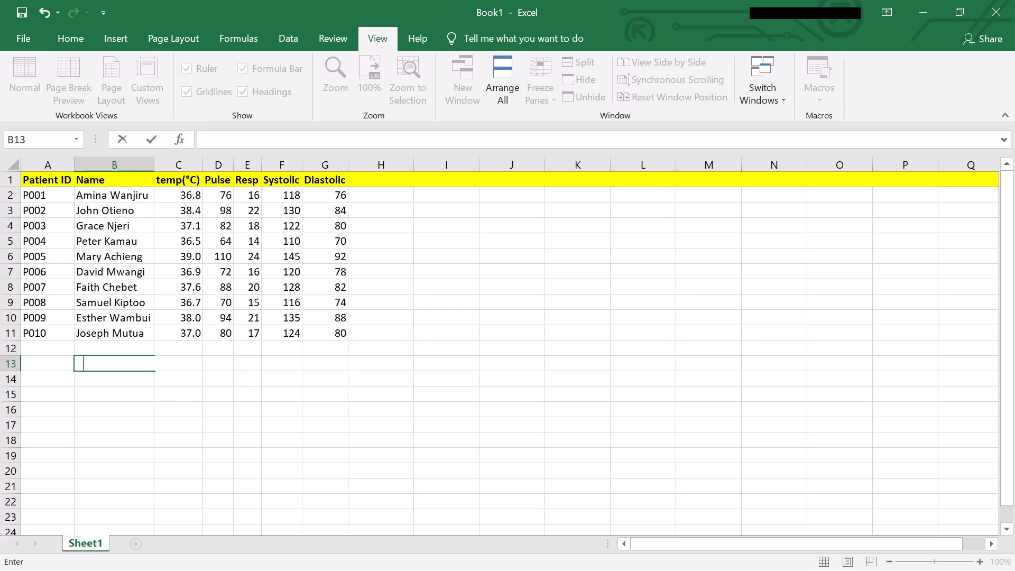
type("verage")
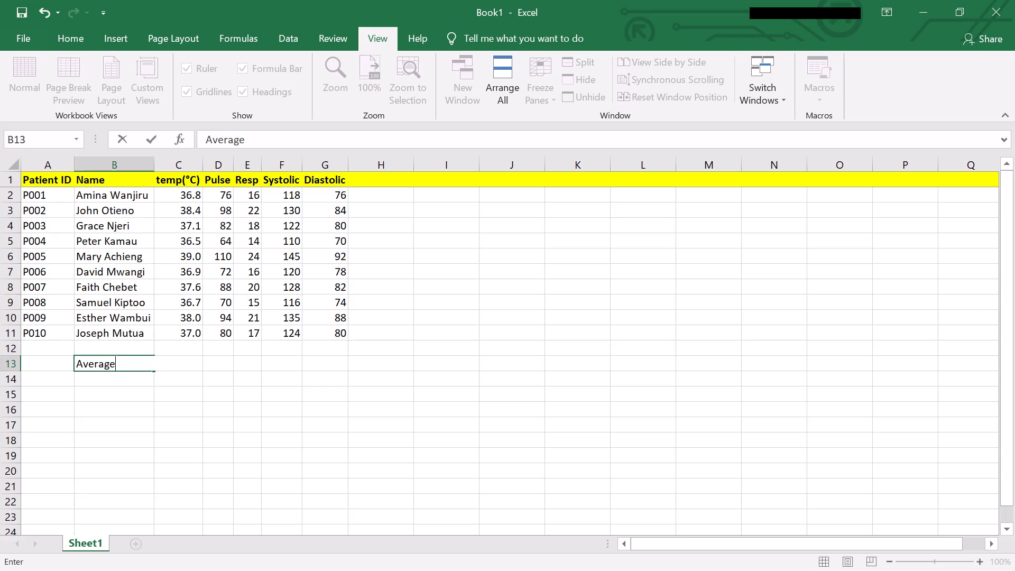
key("Return")
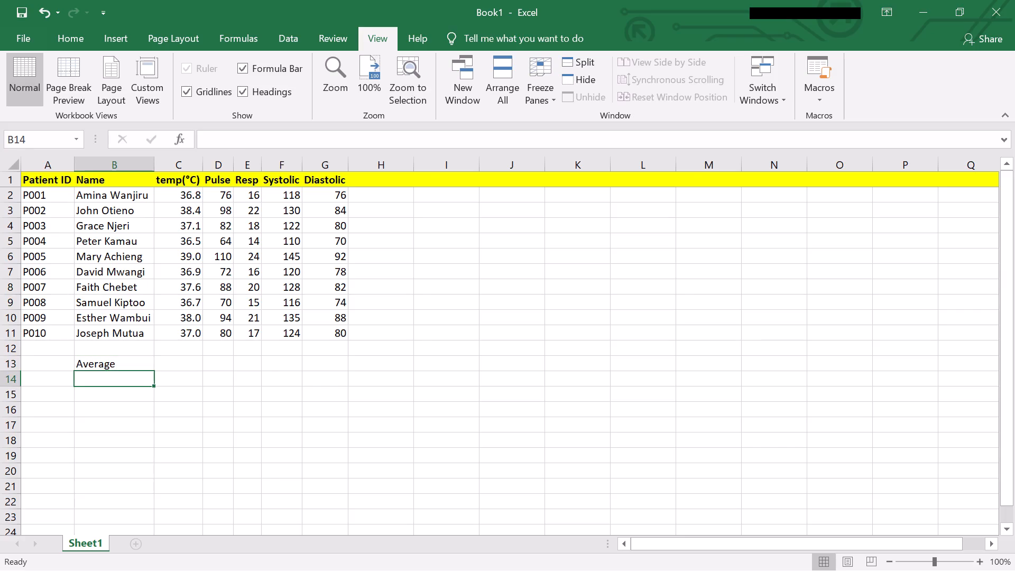
Enter the labels "Maximum" in cell B14 and "Minimum" in cell B15, below the Average label.
type("Mi")
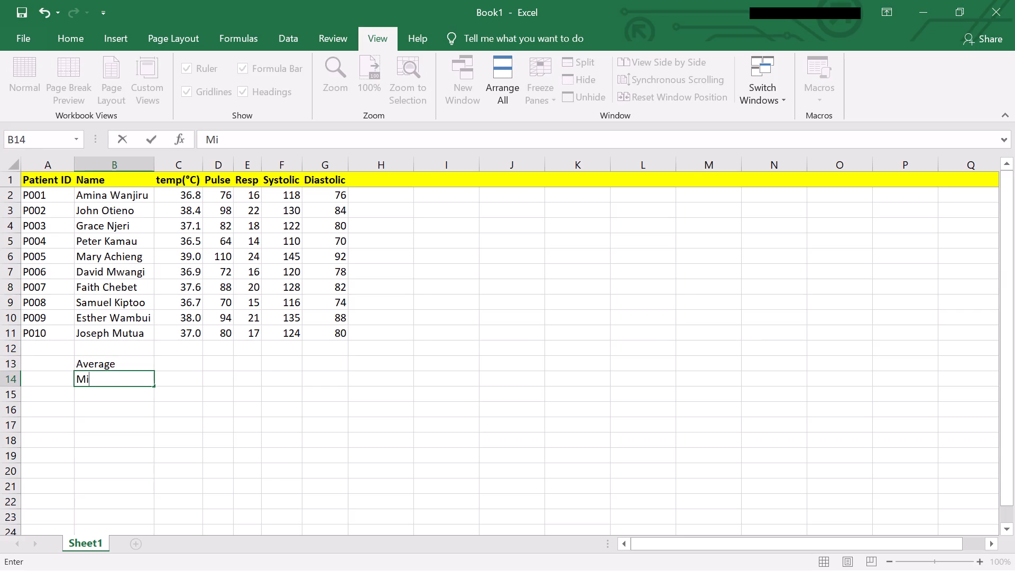
key("n")
key("BackSpace")
key("BackSpace")
type("aximum")
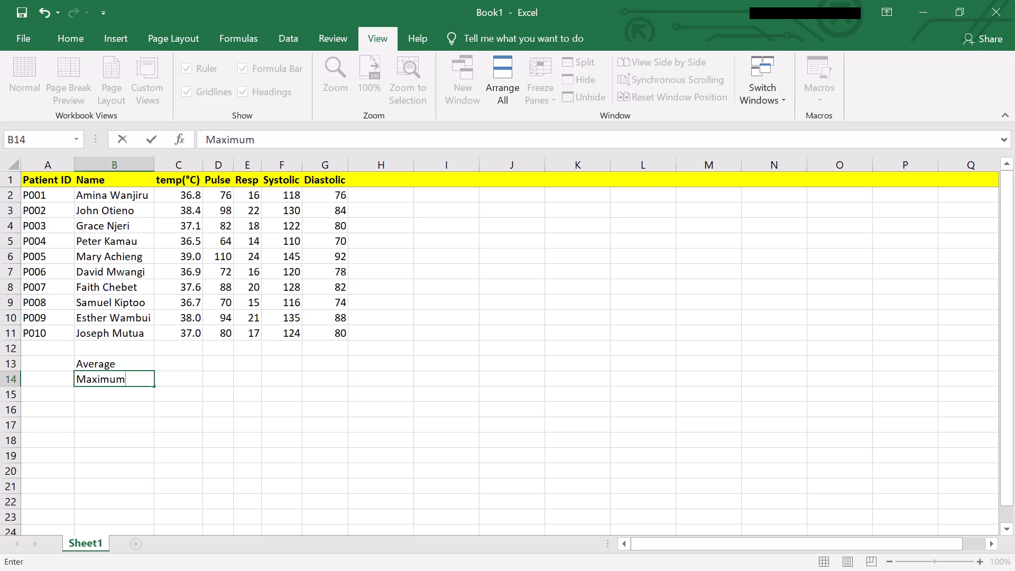
key("Return")
type("Minimum")
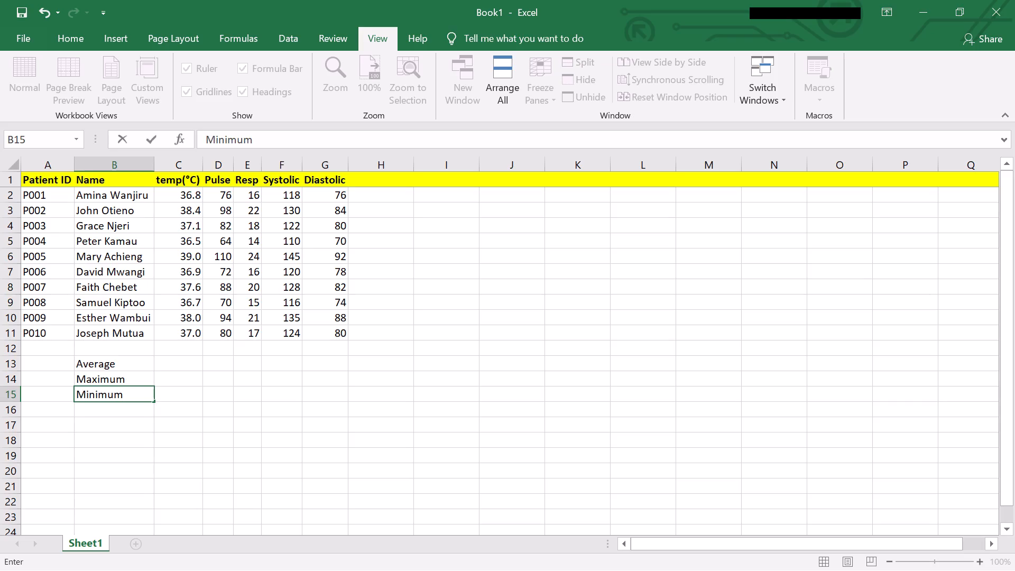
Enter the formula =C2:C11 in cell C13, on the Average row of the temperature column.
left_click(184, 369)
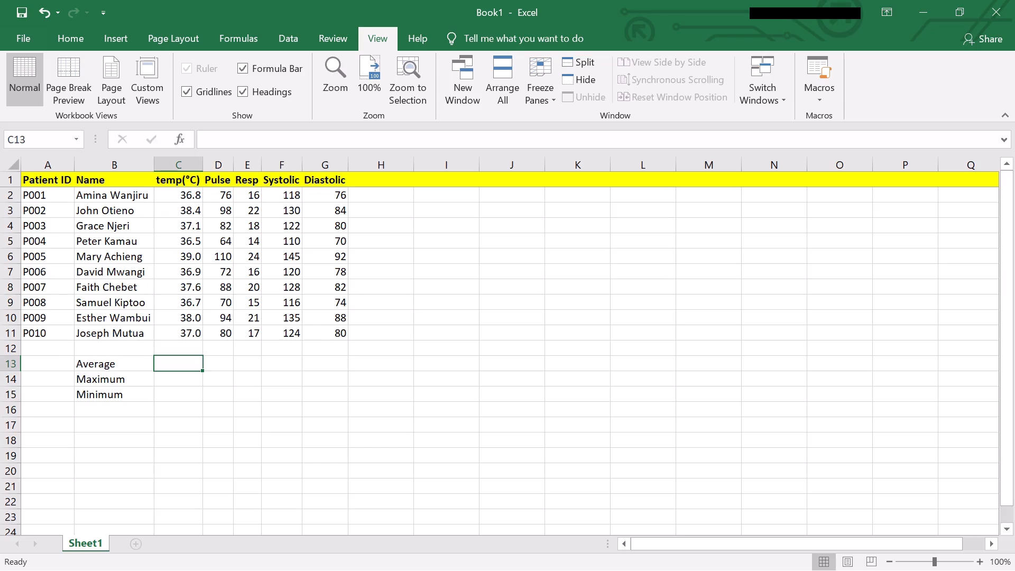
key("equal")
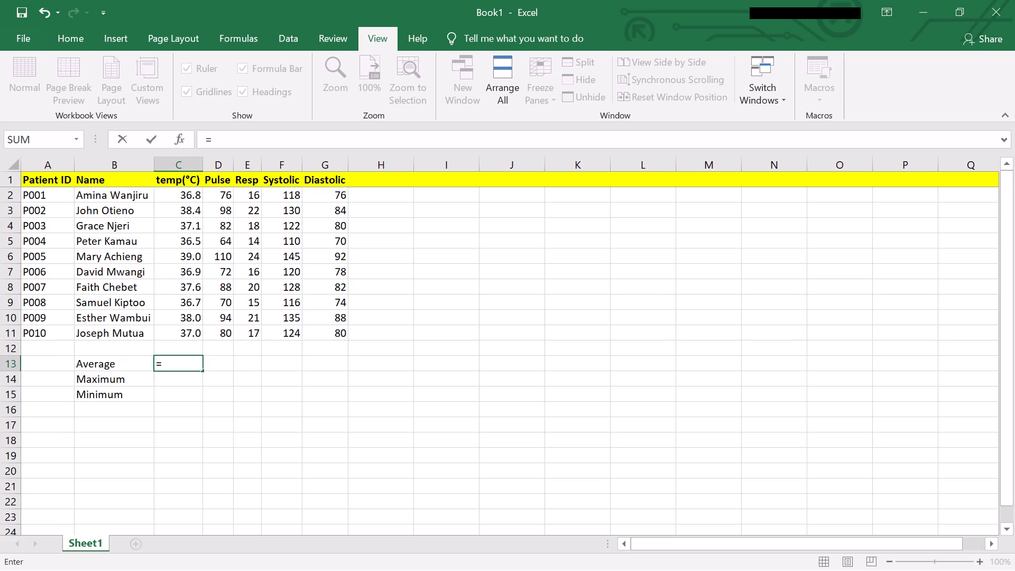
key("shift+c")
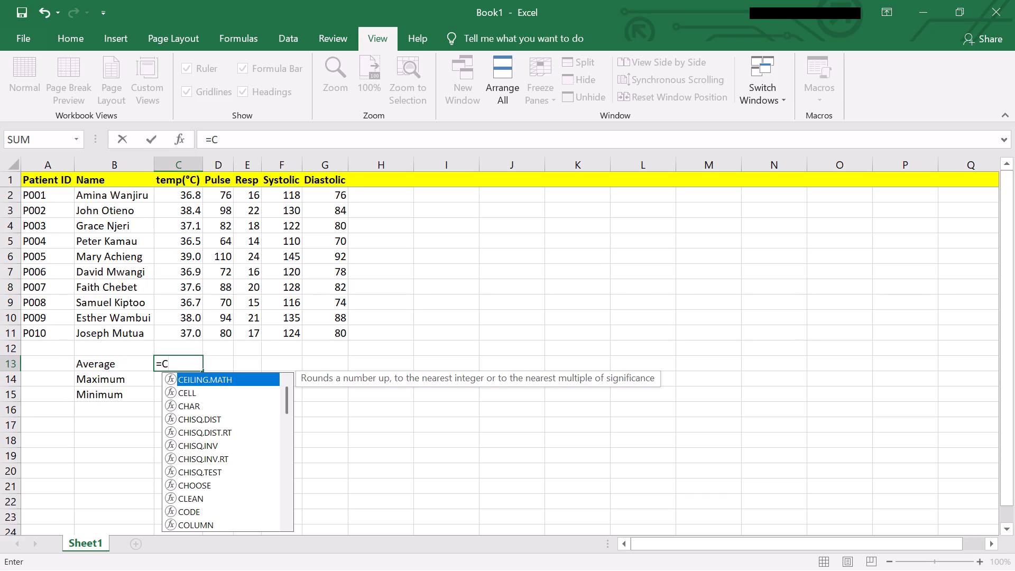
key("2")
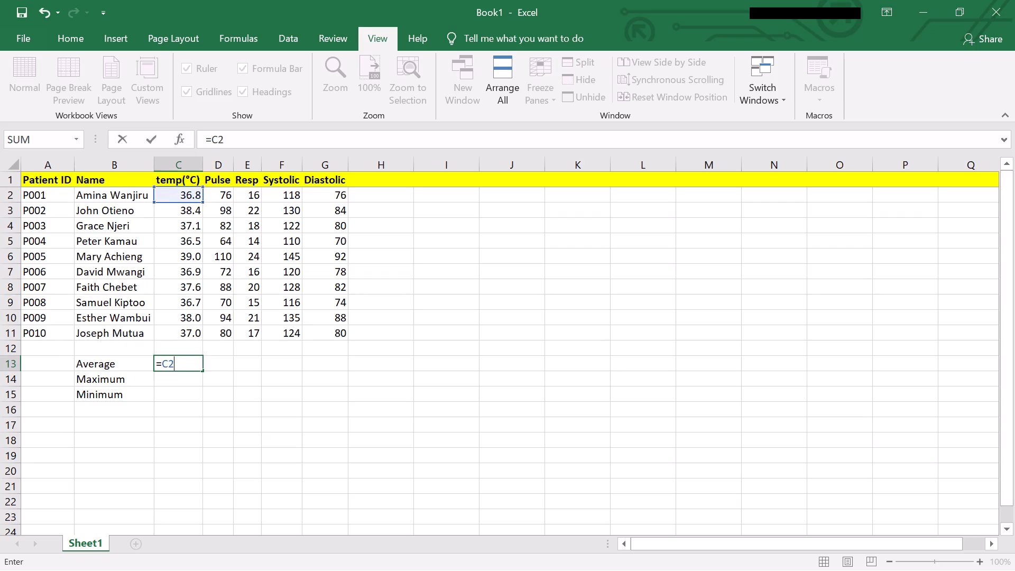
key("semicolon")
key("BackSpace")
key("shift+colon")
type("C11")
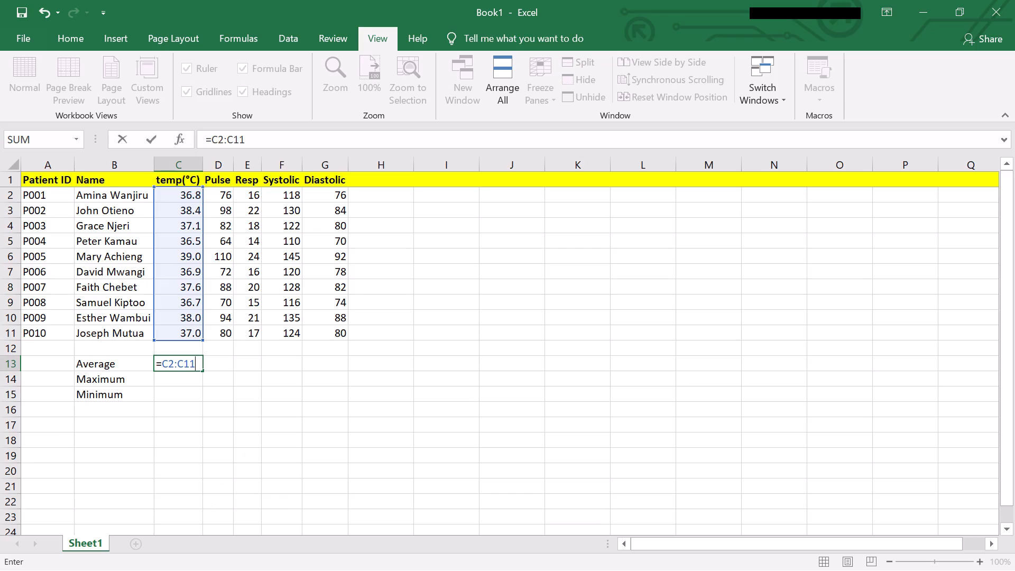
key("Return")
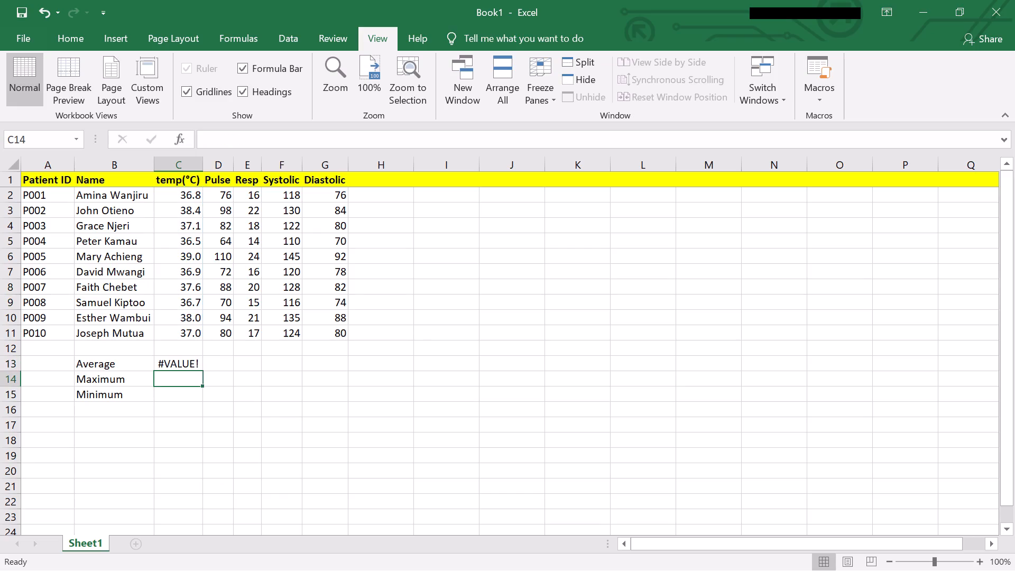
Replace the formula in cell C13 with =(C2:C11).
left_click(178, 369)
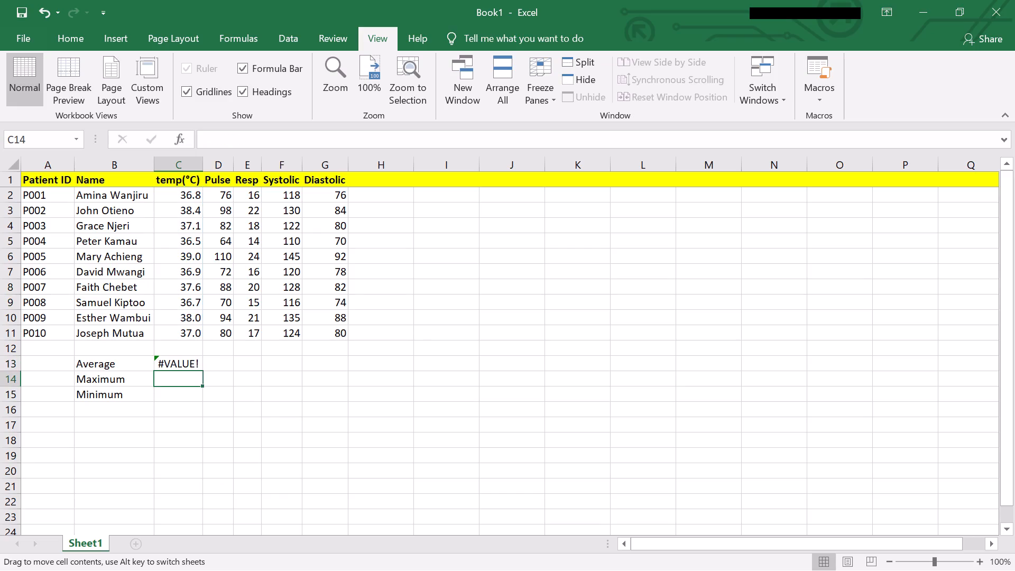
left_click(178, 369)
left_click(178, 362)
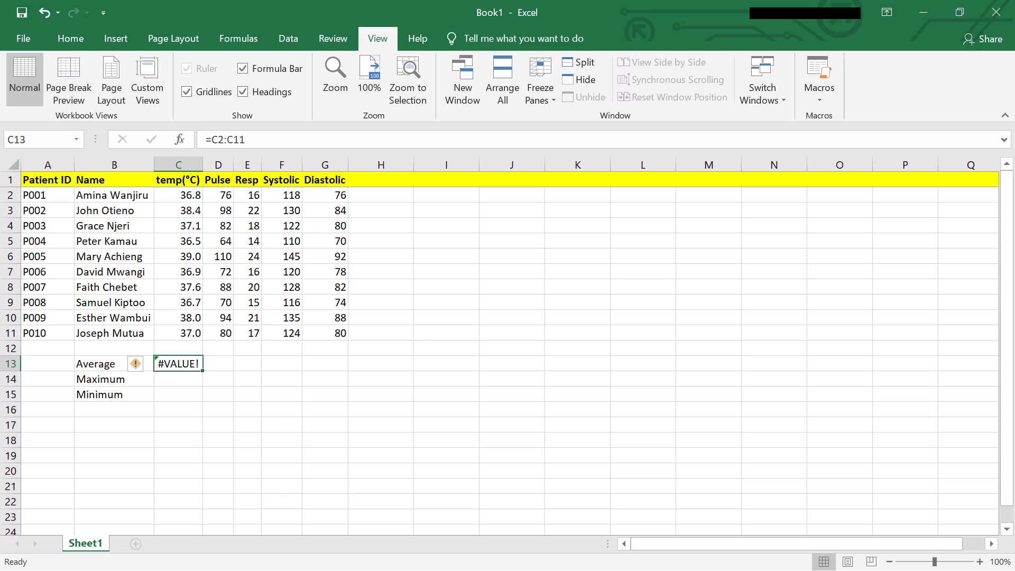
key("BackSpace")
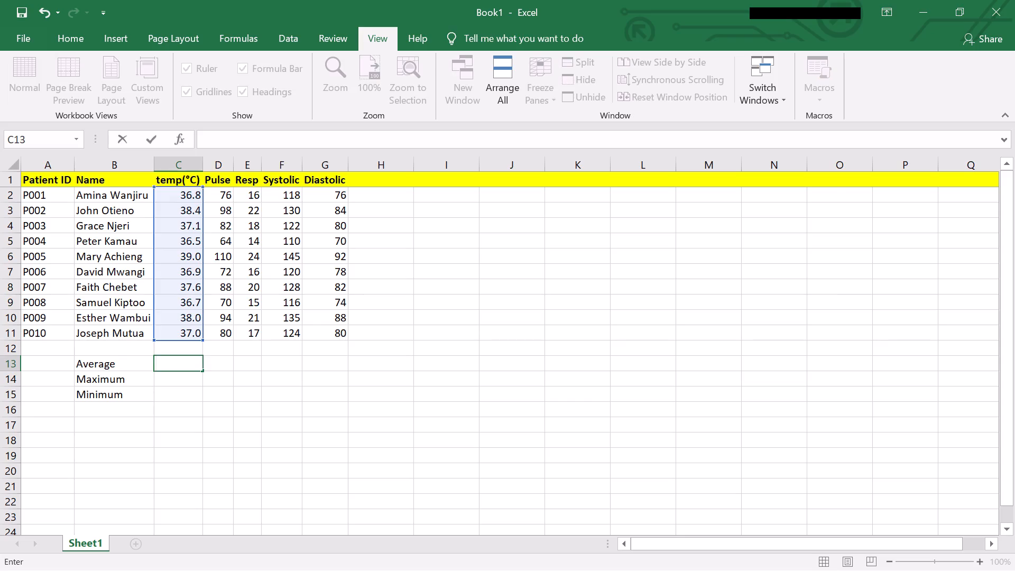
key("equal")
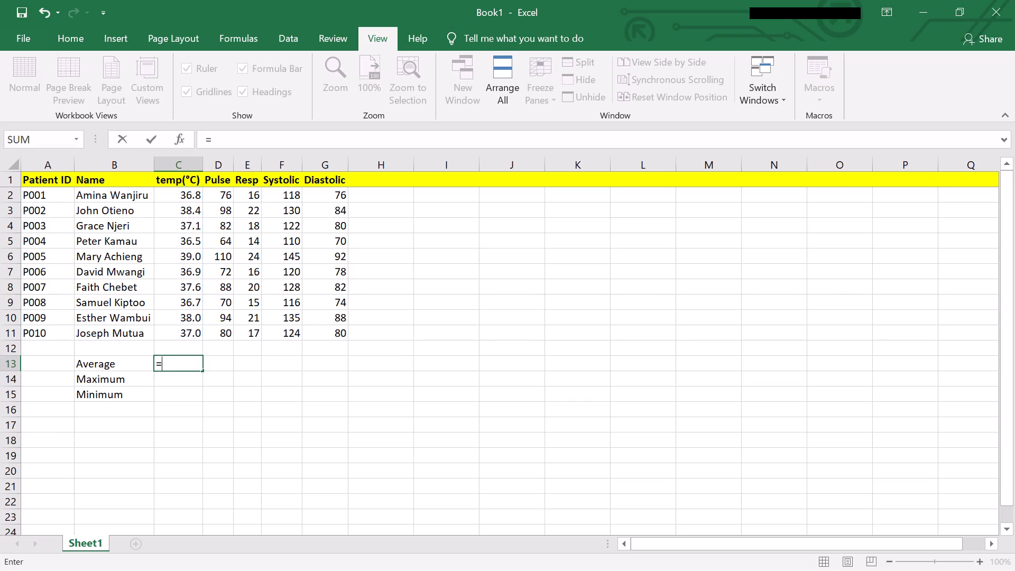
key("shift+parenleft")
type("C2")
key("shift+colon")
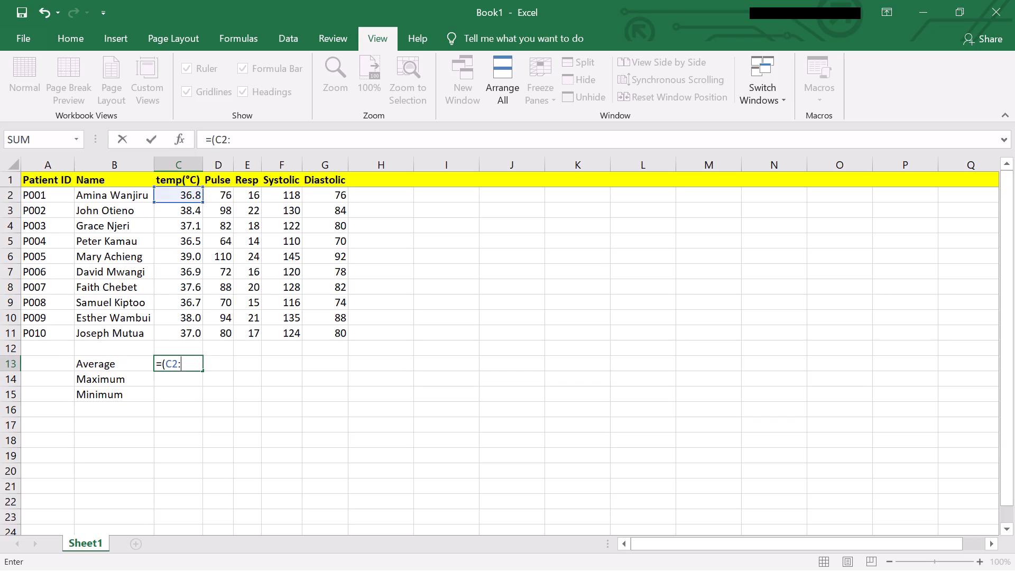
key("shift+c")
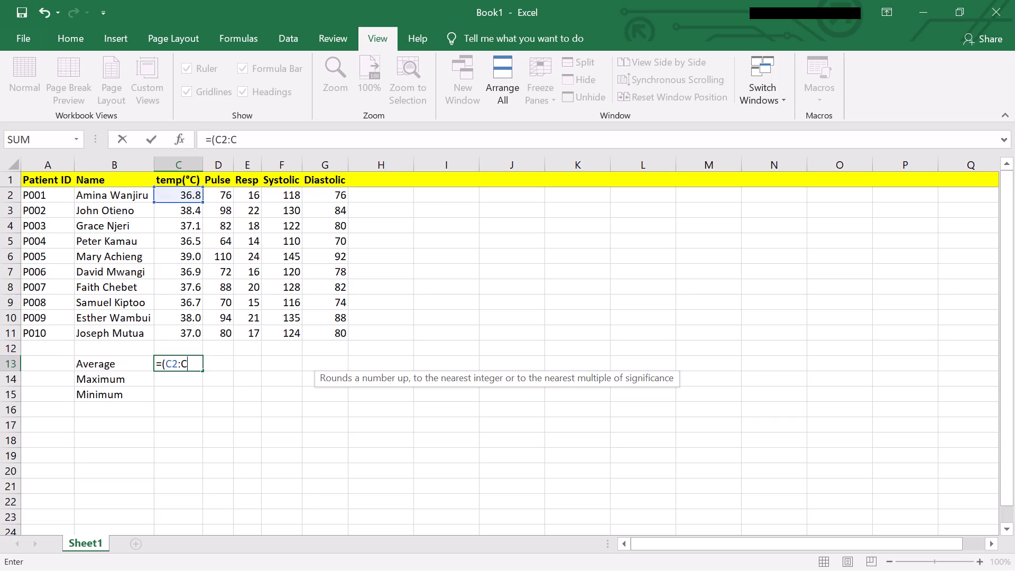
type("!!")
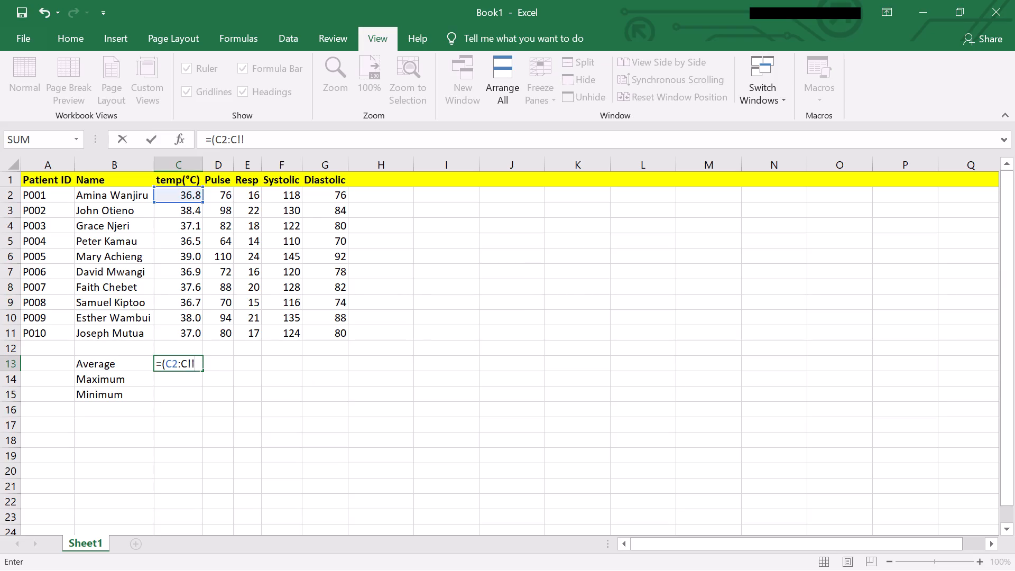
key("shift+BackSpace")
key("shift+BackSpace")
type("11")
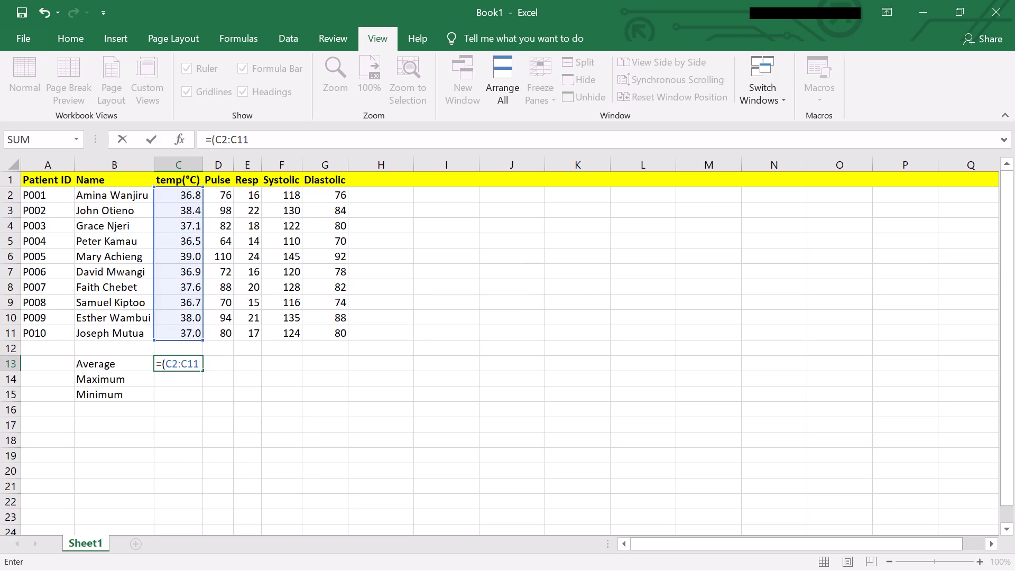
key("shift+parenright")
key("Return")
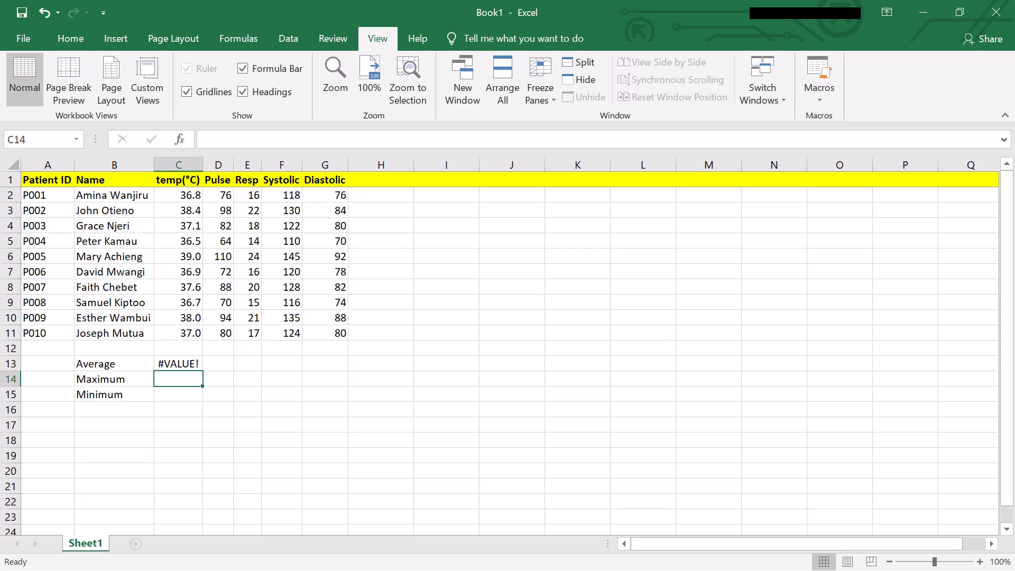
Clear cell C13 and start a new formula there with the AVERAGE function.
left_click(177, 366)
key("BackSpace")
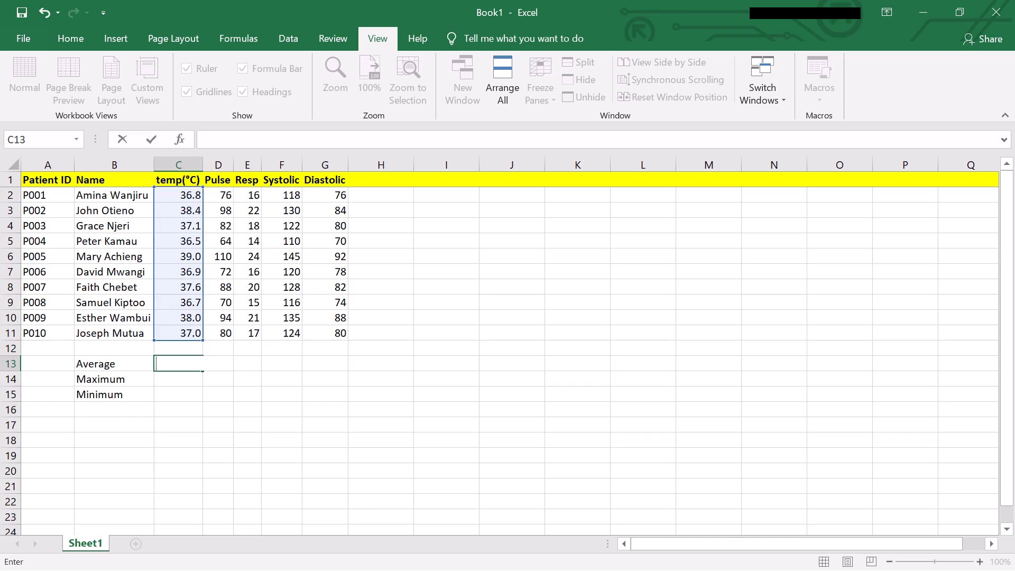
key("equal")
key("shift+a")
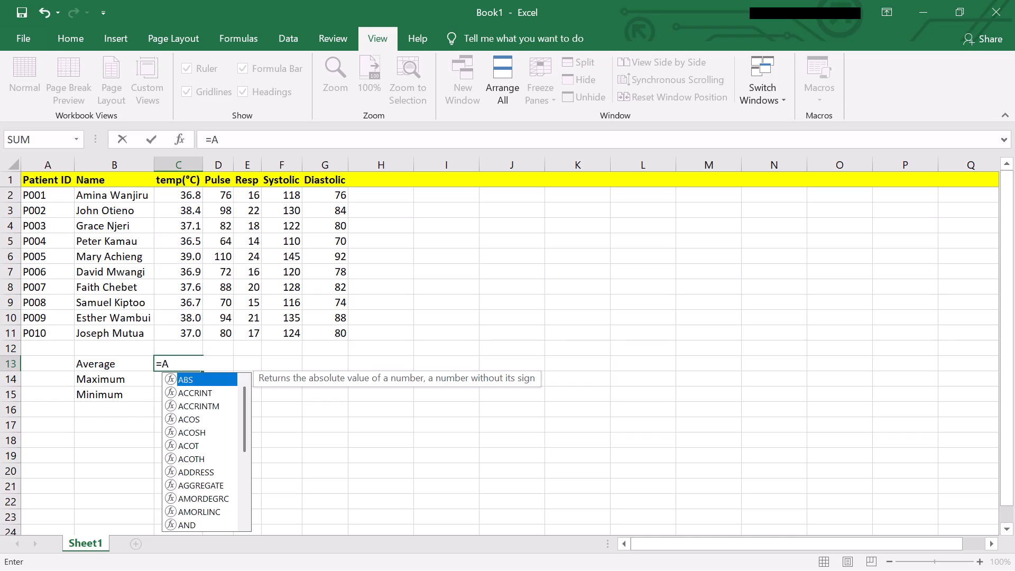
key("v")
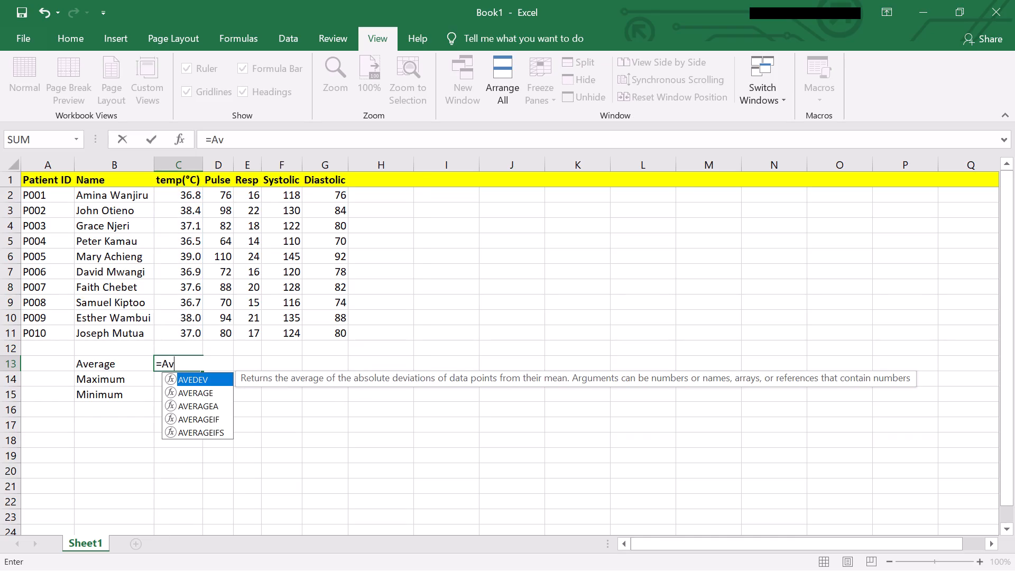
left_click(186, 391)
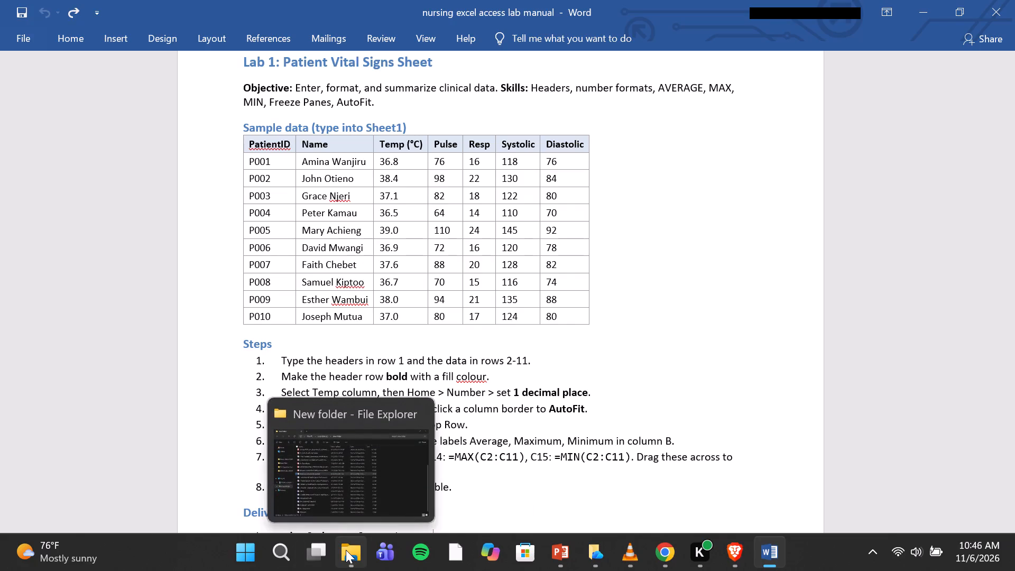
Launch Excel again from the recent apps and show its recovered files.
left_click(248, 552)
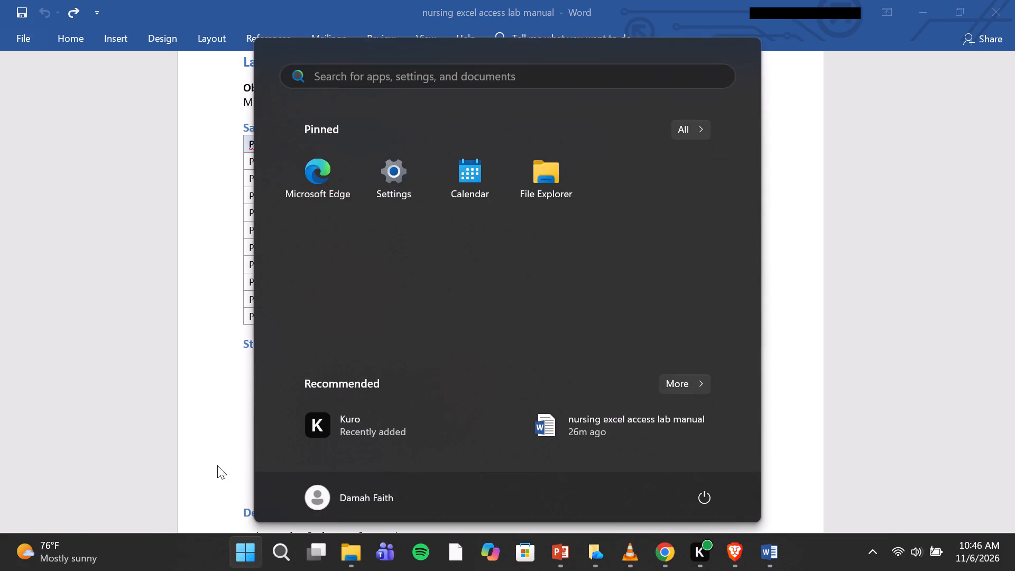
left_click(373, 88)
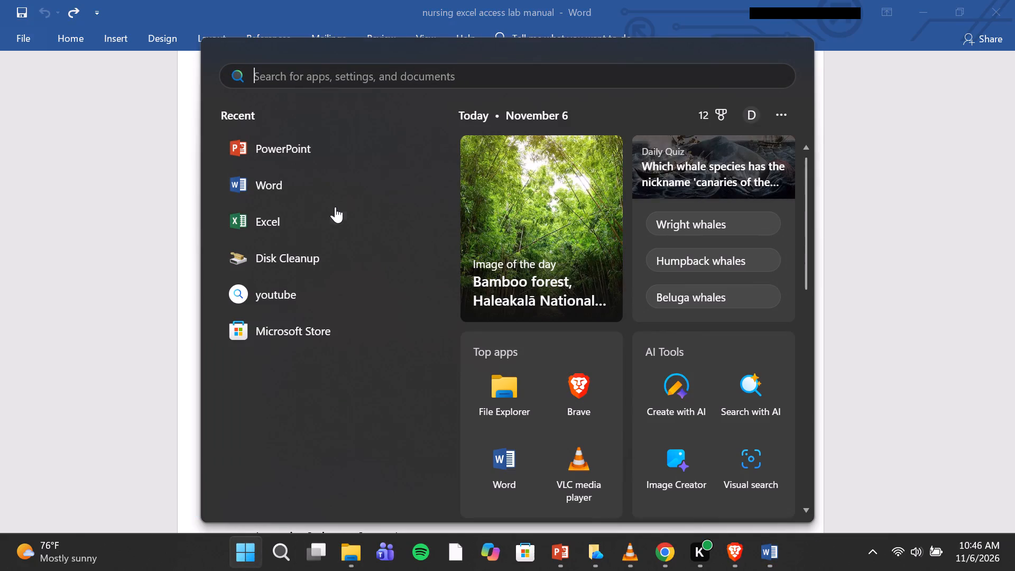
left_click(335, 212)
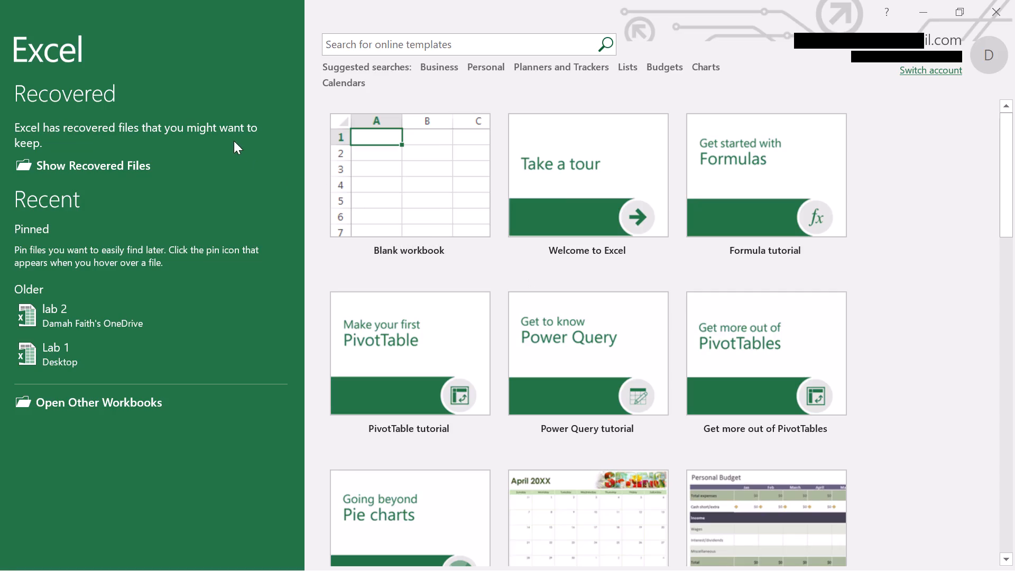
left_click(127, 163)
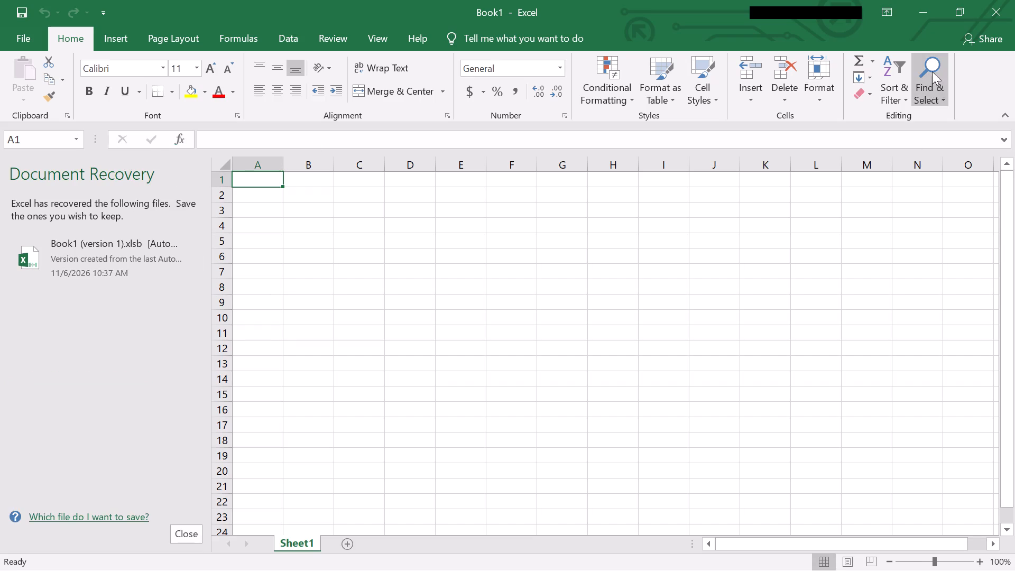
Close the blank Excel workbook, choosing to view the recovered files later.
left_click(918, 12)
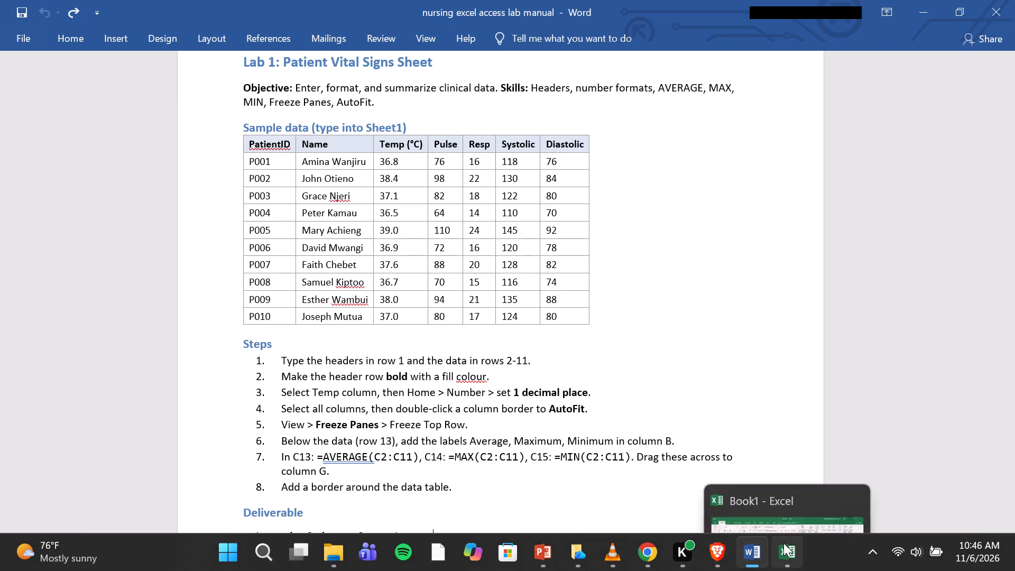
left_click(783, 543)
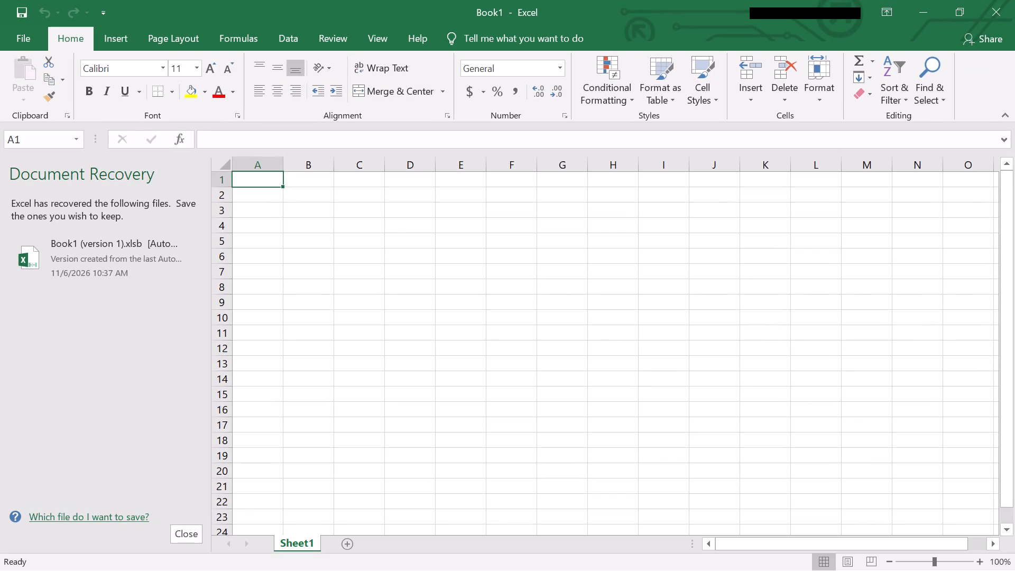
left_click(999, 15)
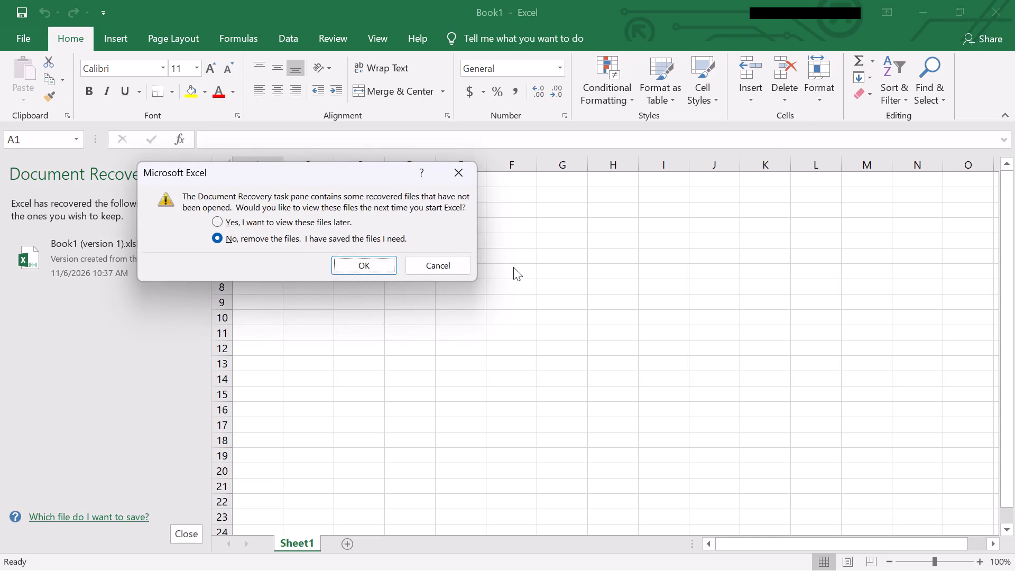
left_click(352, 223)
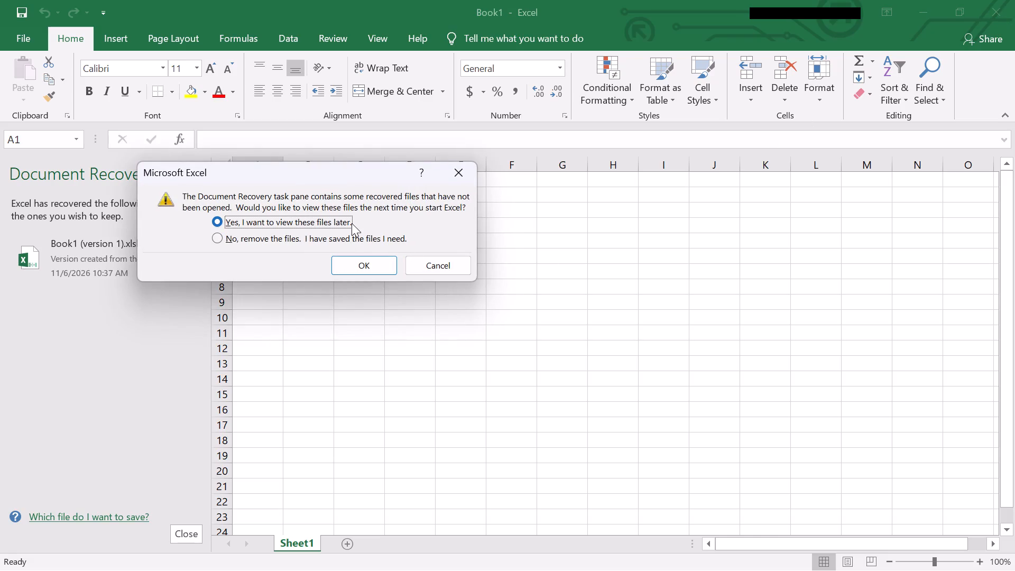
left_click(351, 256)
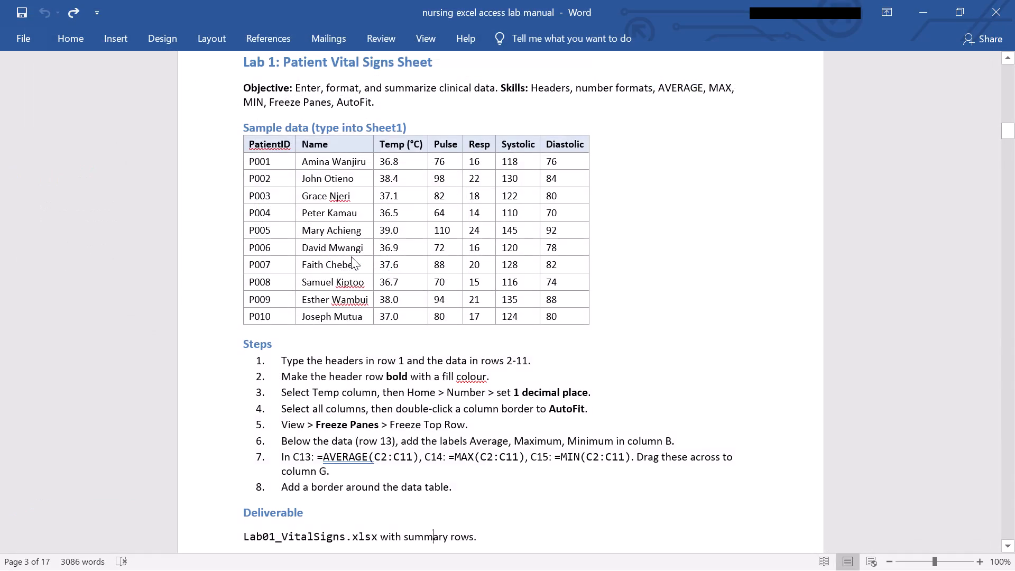